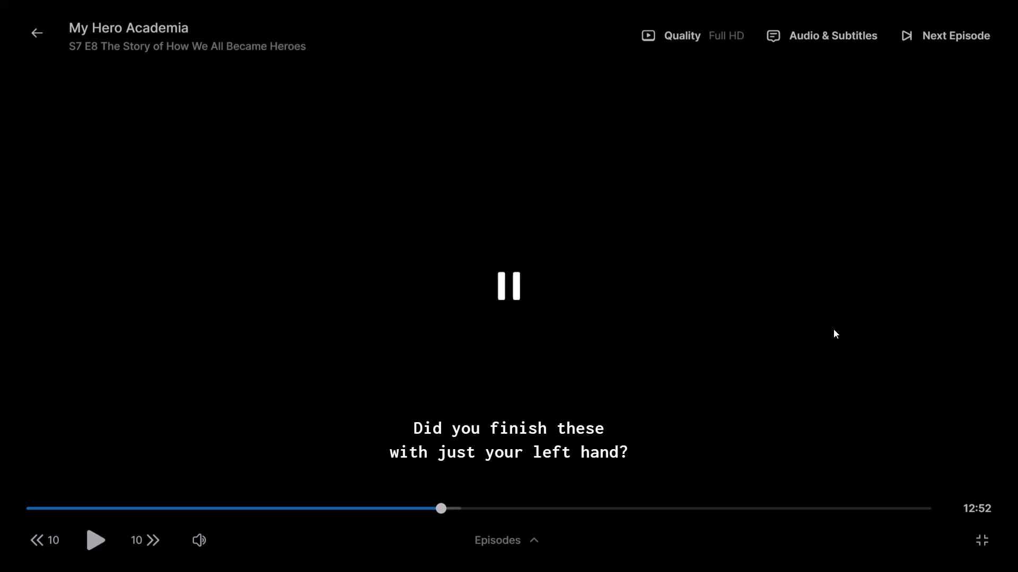
Exit the full-screen video and open the Audit Reports spreadsheet in a new browser tab.
{"action": "key", "text": "f"}
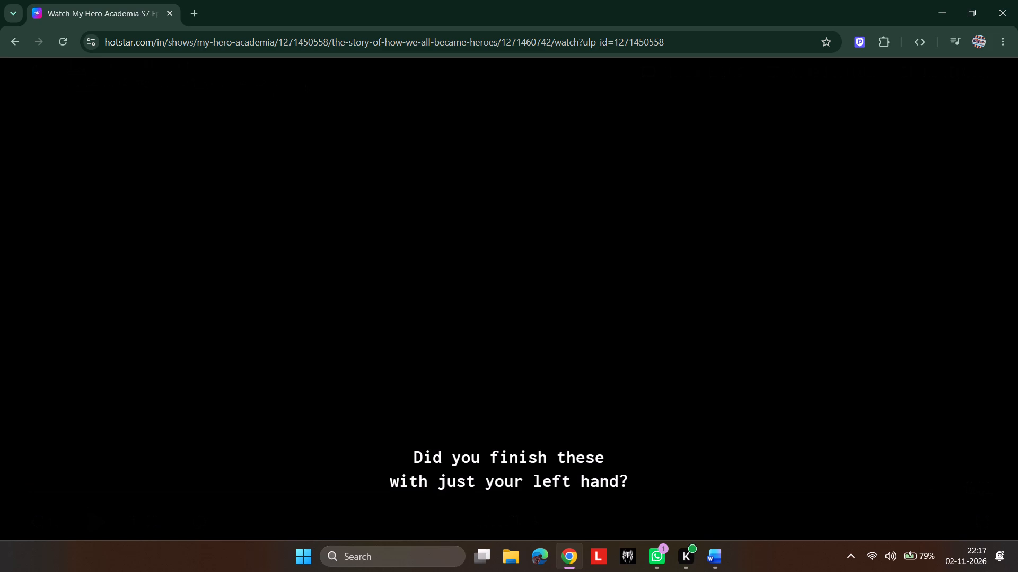
{"action": "left_click", "coordinate": [195, 17]}
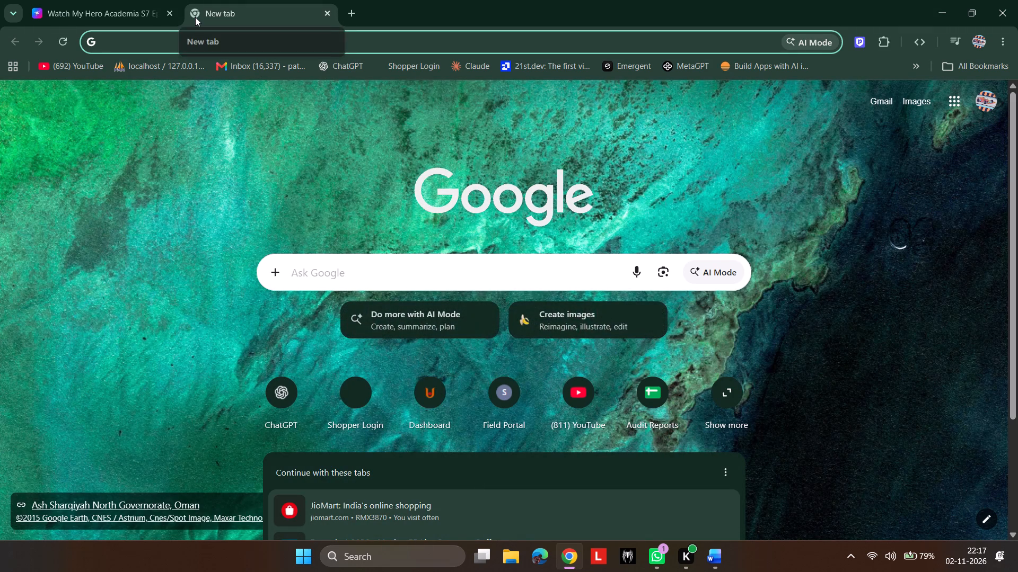
{"action": "type", "text": "shee"}
{"action": "key", "text": "Down"}
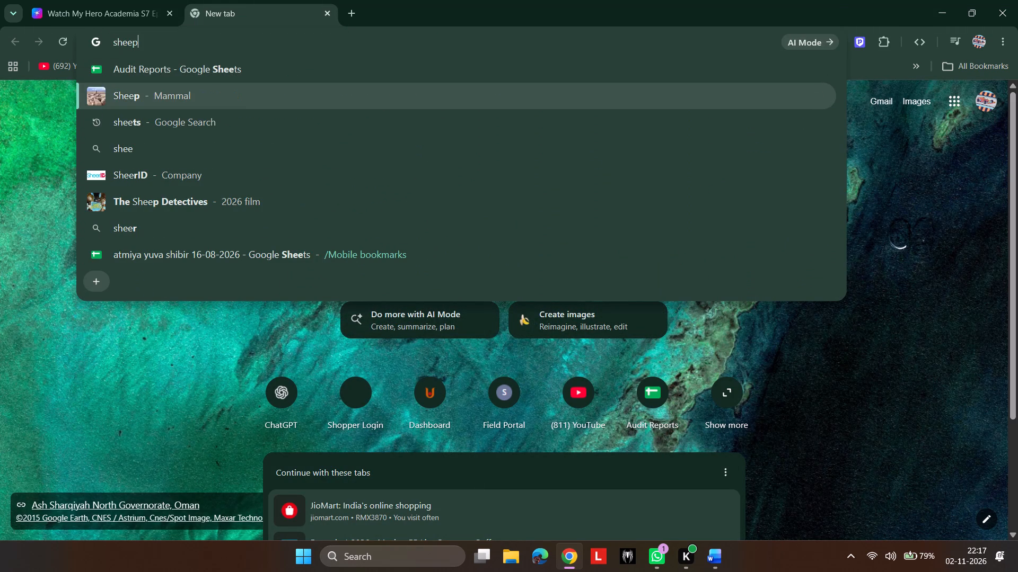
{"action": "key", "text": "Up"}
{"action": "key", "text": "Return"}
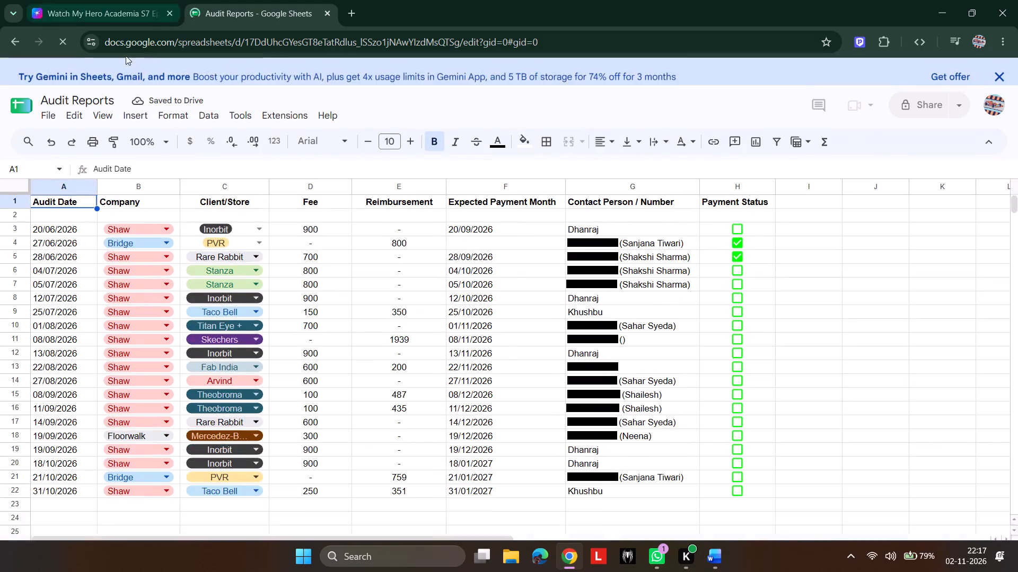
Create a new blank spreadsheet from within the Audit Reports file.
{"action": "left_click", "coordinate": [51, 130]}
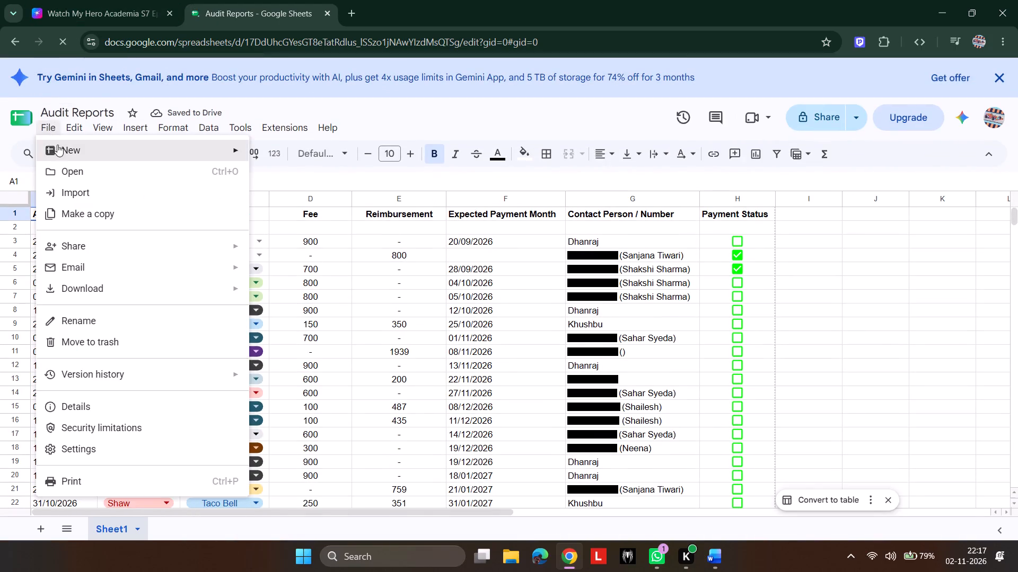
{"action": "left_click", "coordinate": [59, 154]}
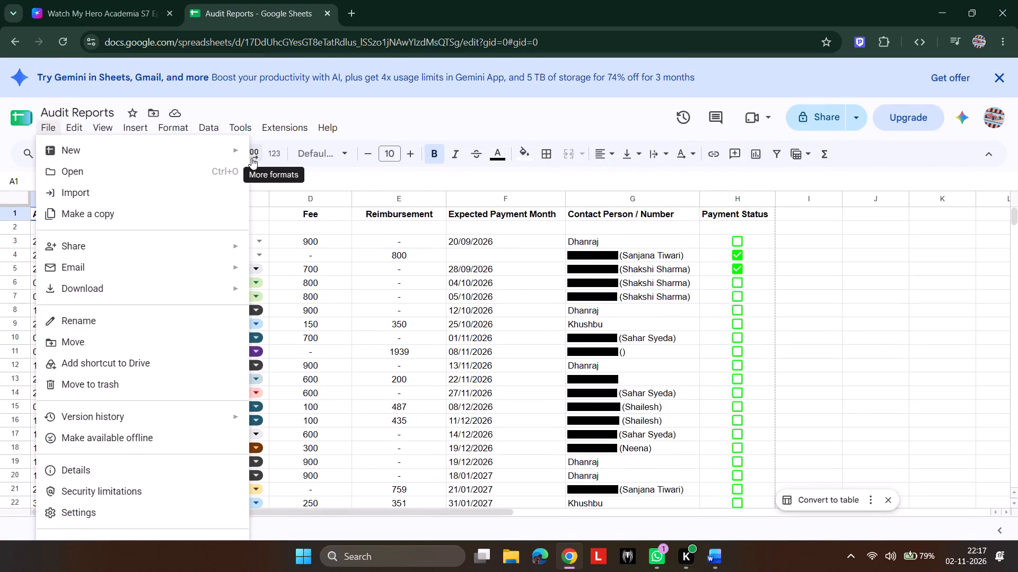
{"action": "left_click", "coordinate": [267, 149]}
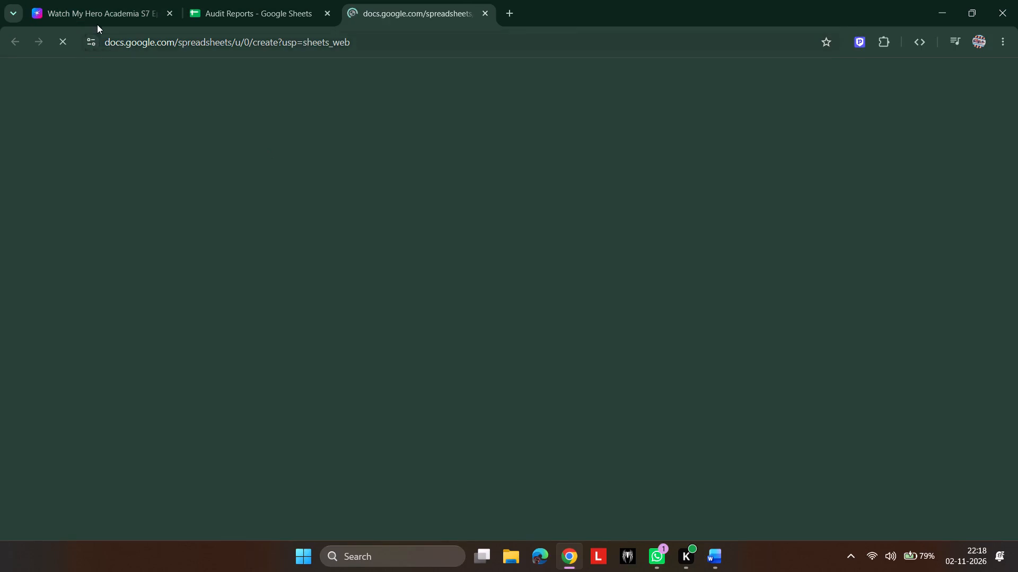
Glance at the Shree Hari Sweets order menu in Word, and return to the blank spreadsheet to dismiss the Tables suggestions.
{"action": "key", "text": "alt+Tab"}
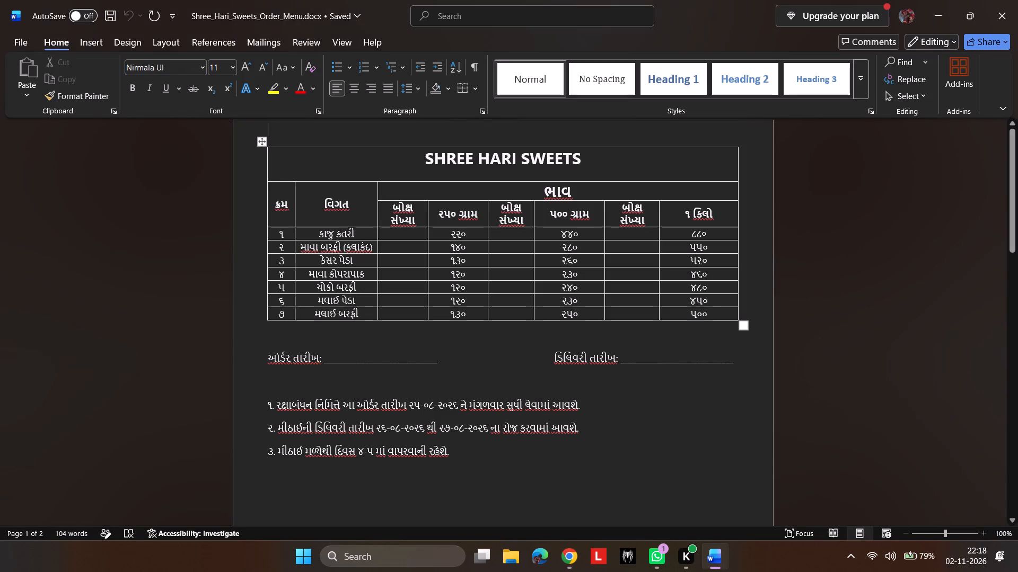
{"action": "key", "text": "alt+Tab"}
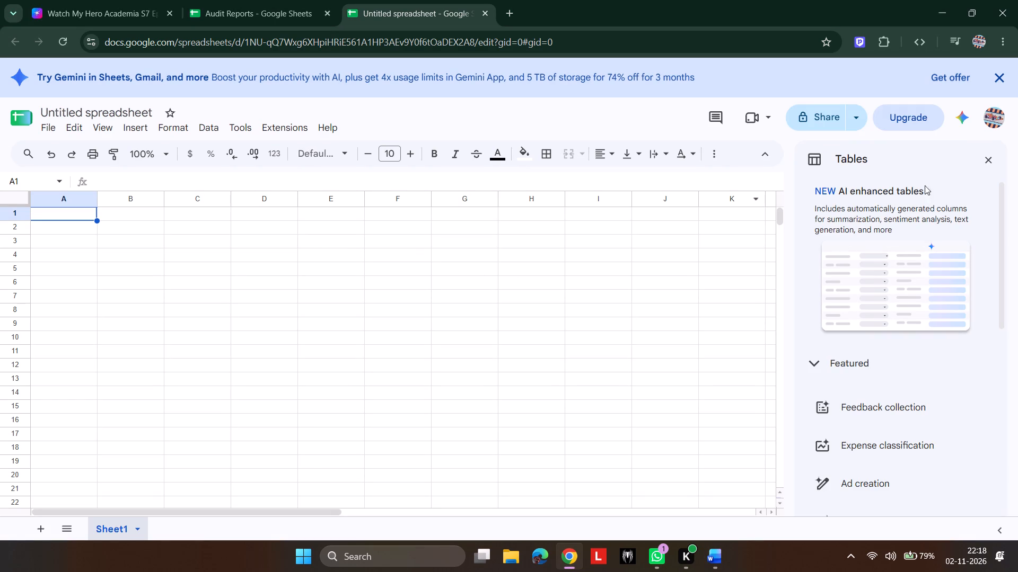
{"action": "left_click", "coordinate": [987, 160]}
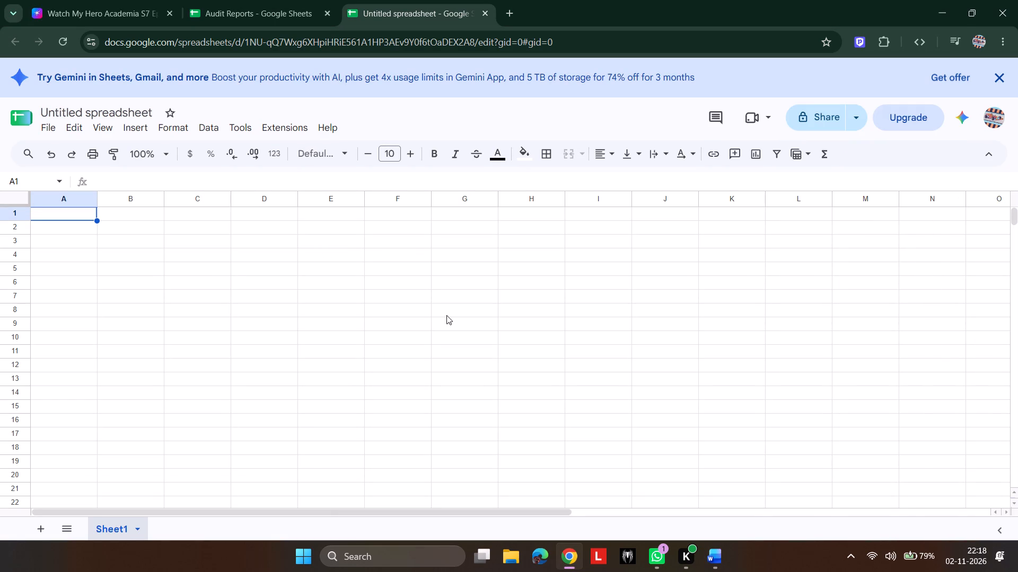
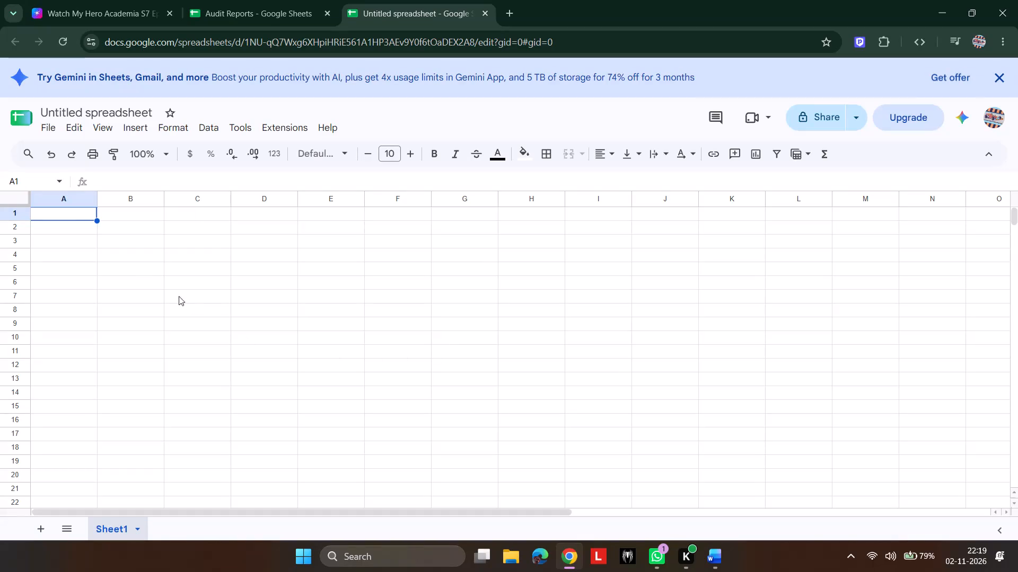
Enter the column headers "Sr no" in A1 and "Sweet" in B1.
{"action": "double_click", "coordinate": [73, 213]}
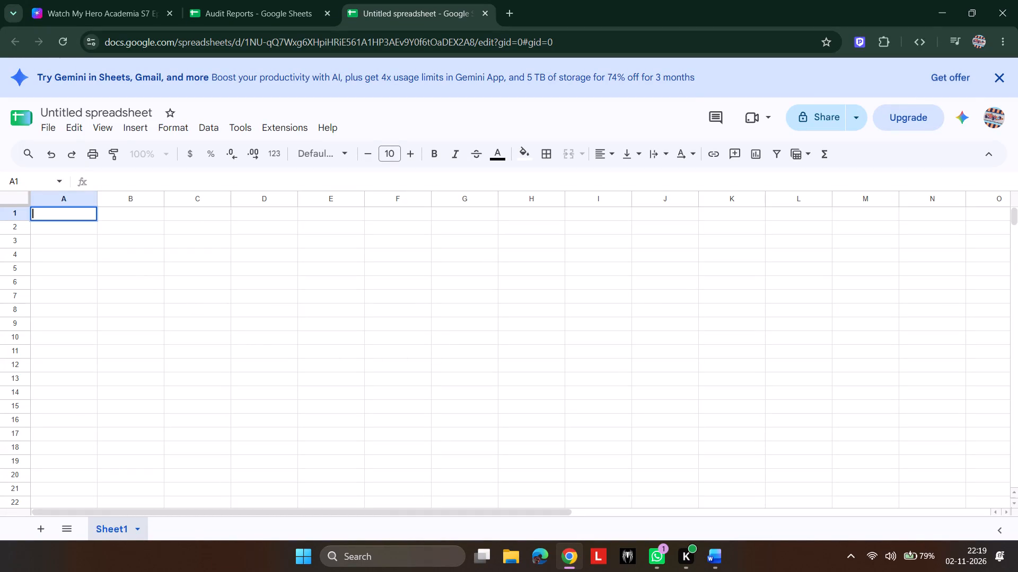
{"action": "type", "text": "Sr no"}
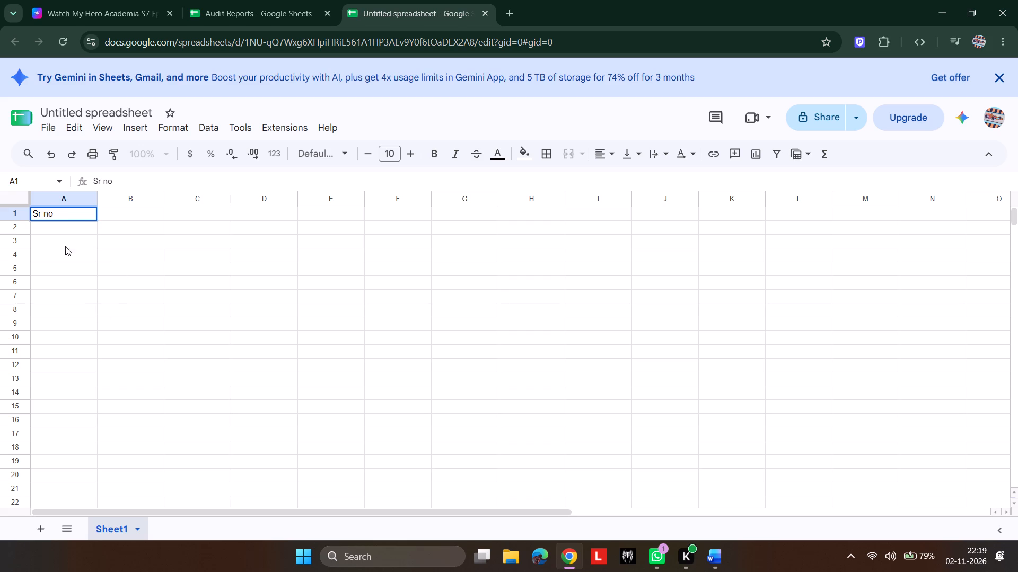
{"action": "double_click", "coordinate": [118, 216]}
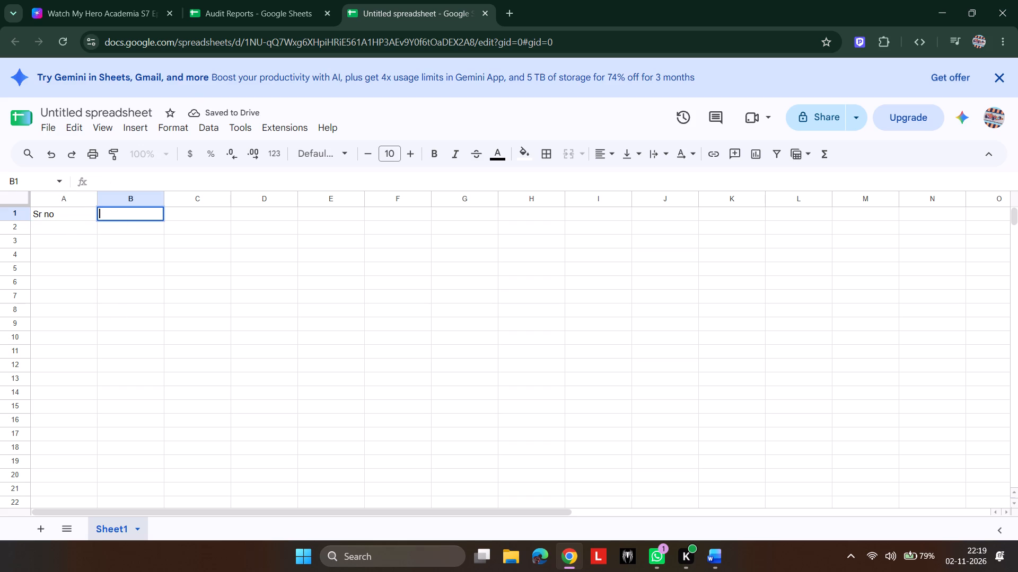
{"action": "key", "text": "shift+s"}
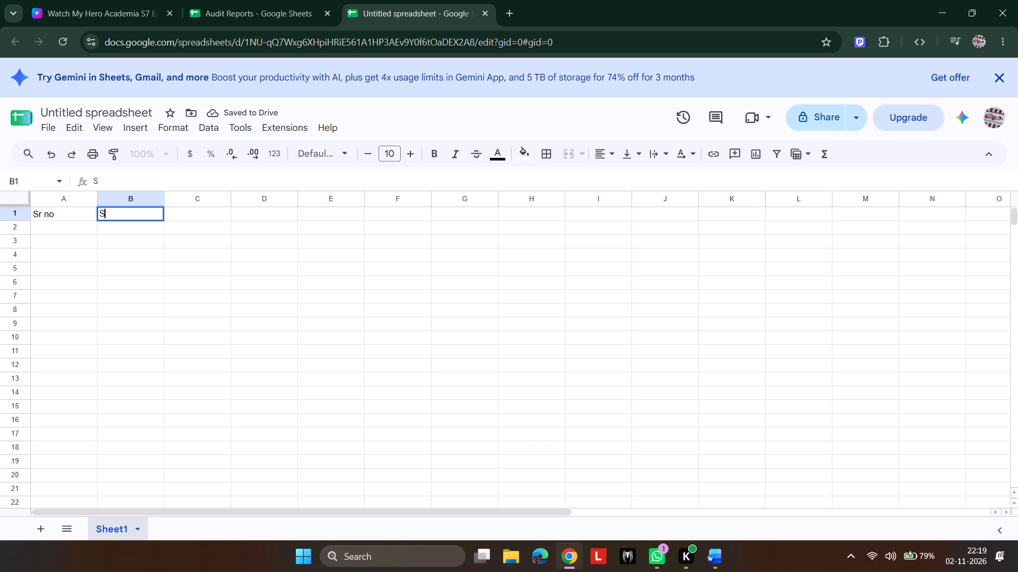
{"action": "type", "text": "weet"}
Enter serial numbers 1, 2 and 3 in cells A2 to A4.
{"action": "left_click", "coordinate": [63, 230]}
{"action": "key", "text": "1"}
{"action": "left_click", "coordinate": [65, 236]}
{"action": "key", "text": "2"}
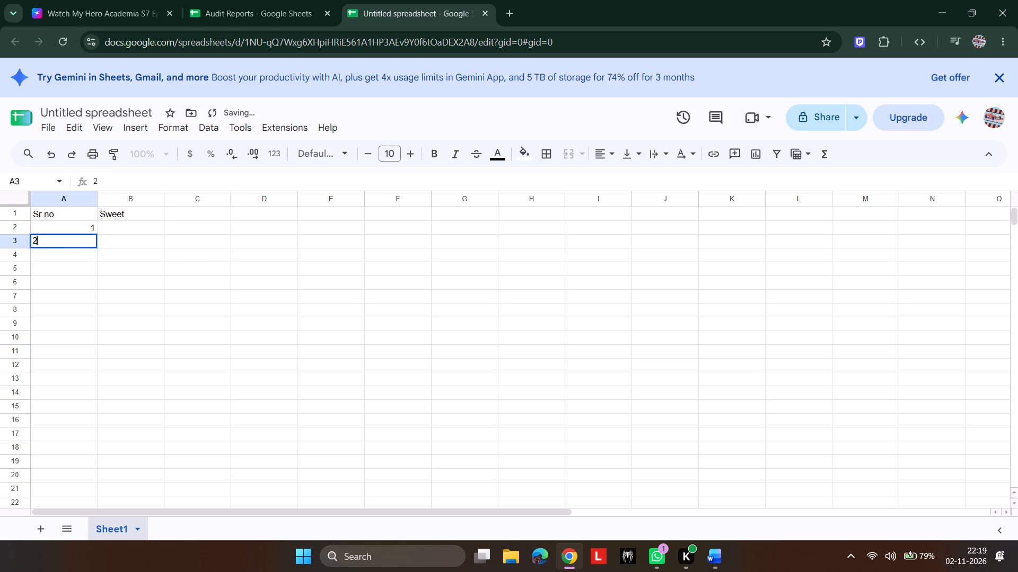
{"action": "left_click", "coordinate": [57, 253]}
{"action": "key", "text": "3"}
List the sweets "Kaju Katli", "Koprapak" and "Choclate Barfi" in cells B2 to B4.
{"action": "left_click", "coordinate": [128, 227]}
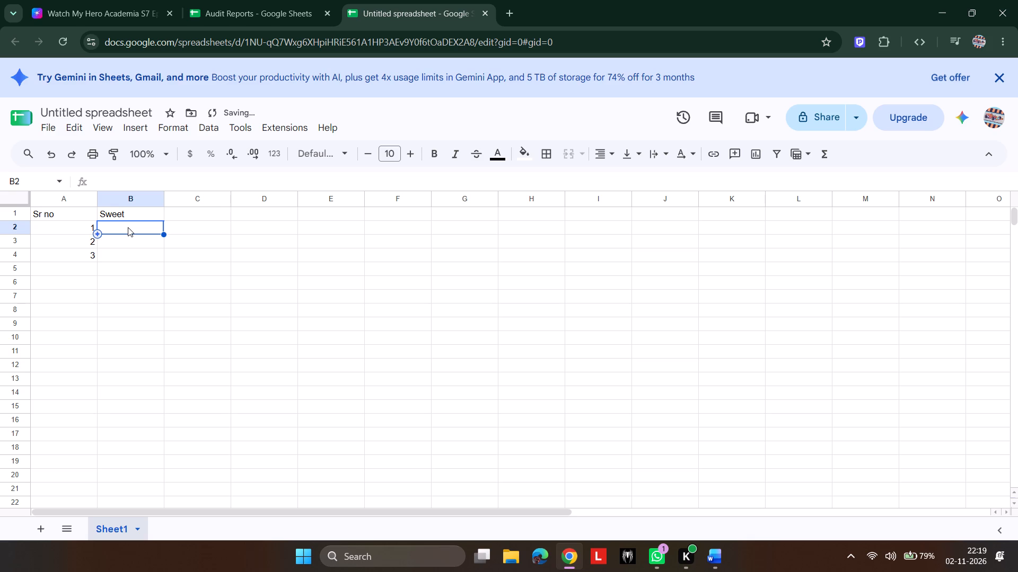
{"action": "key", "text": "shift+j"}
{"action": "key", "text": "BackSpace"}
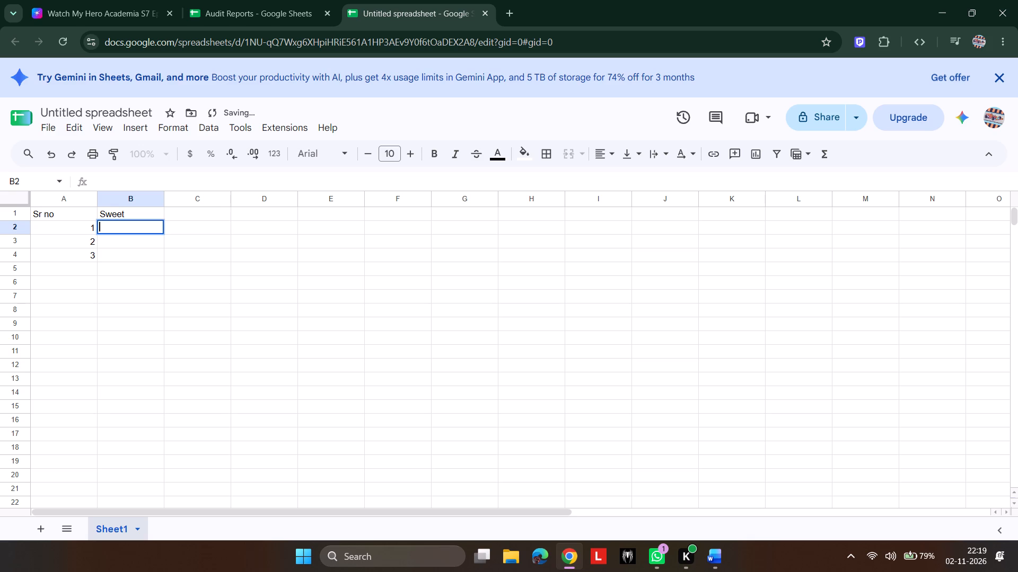
{"action": "type", "text": "Kaju"}
{"action": "key", "text": "space"}
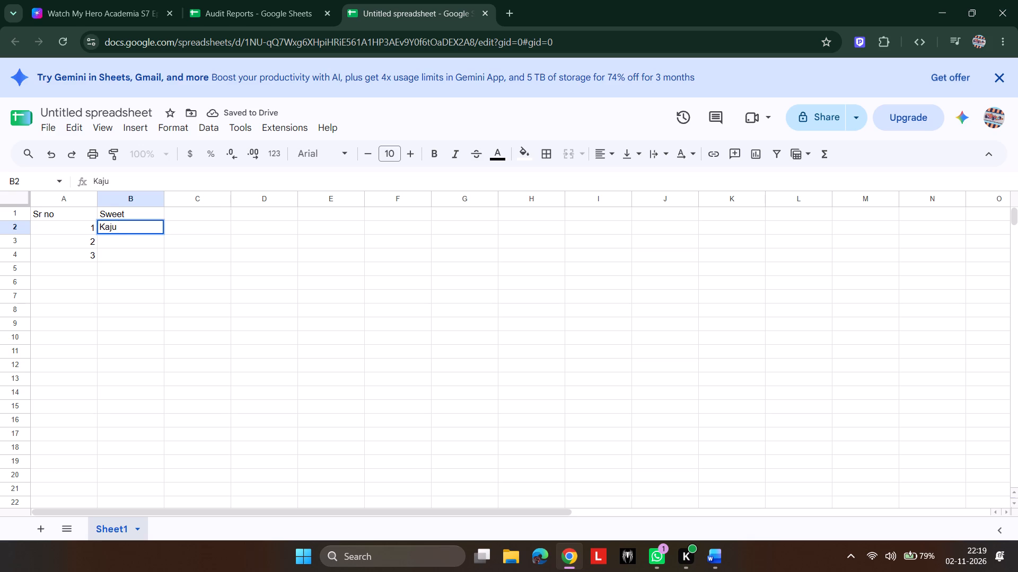
{"action": "type", "text": "Katli"}
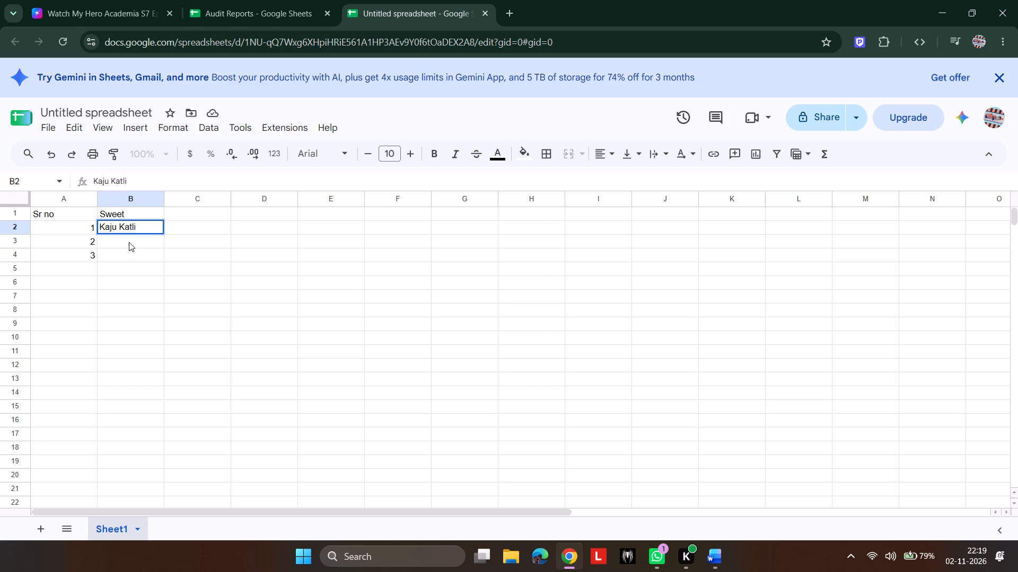
{"action": "left_click", "coordinate": [131, 239]}
{"action": "type", "text": "Koprapak"}
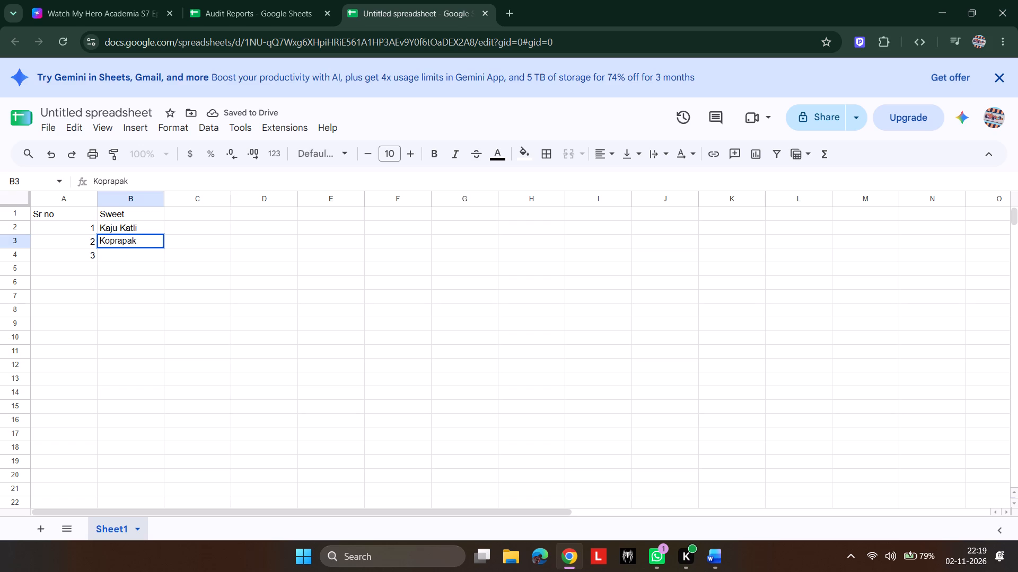
{"action": "left_click", "coordinate": [108, 252]}
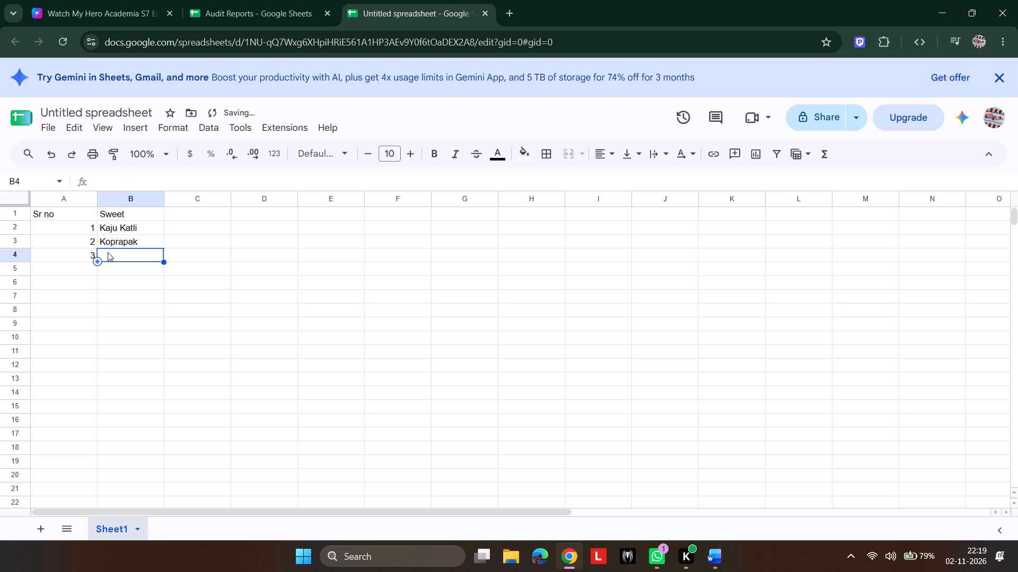
{"action": "type", "text": "Choclate Barfi"}
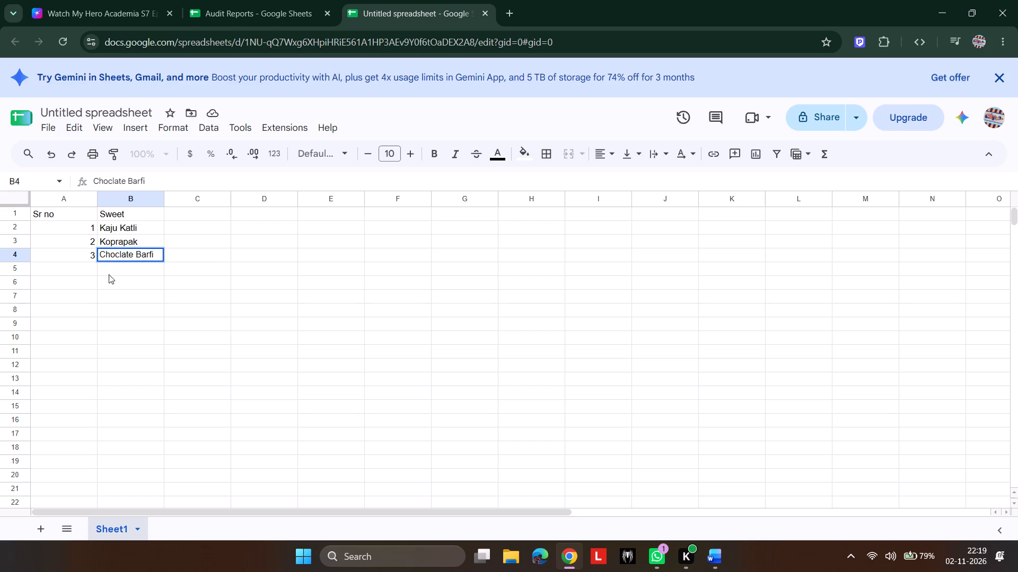
Add "Mawa Barfi" in B5 and "Malai Kalakand" in B6 of the Sweet column.
{"action": "left_click", "coordinate": [123, 271]}
{"action": "type", "text": "Mawa"}
{"action": "key", "text": "space"}
{"action": "type", "text": "Barfi"}
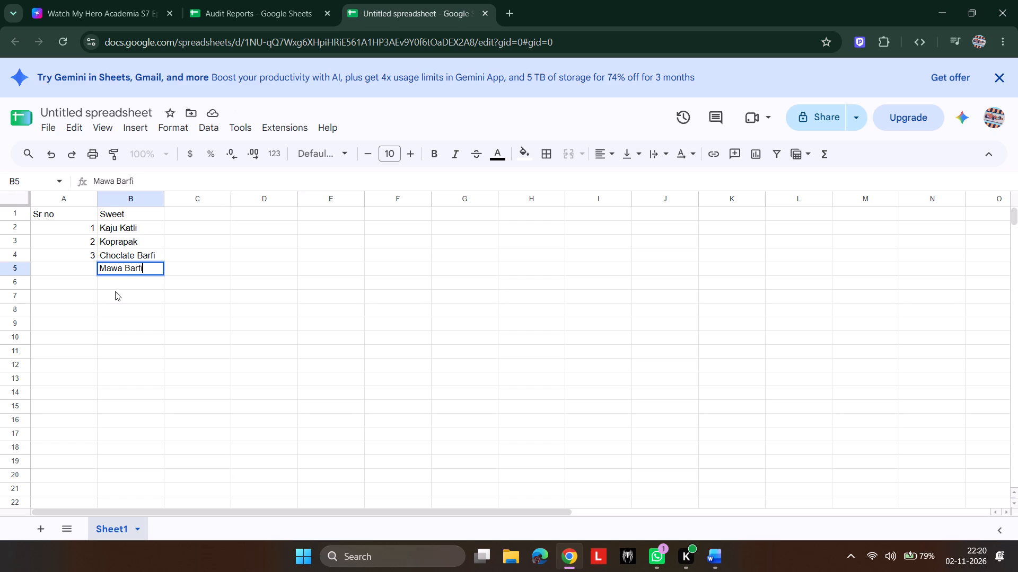
{"action": "key", "text": "Down"}
{"action": "key", "text": "shift+m"}
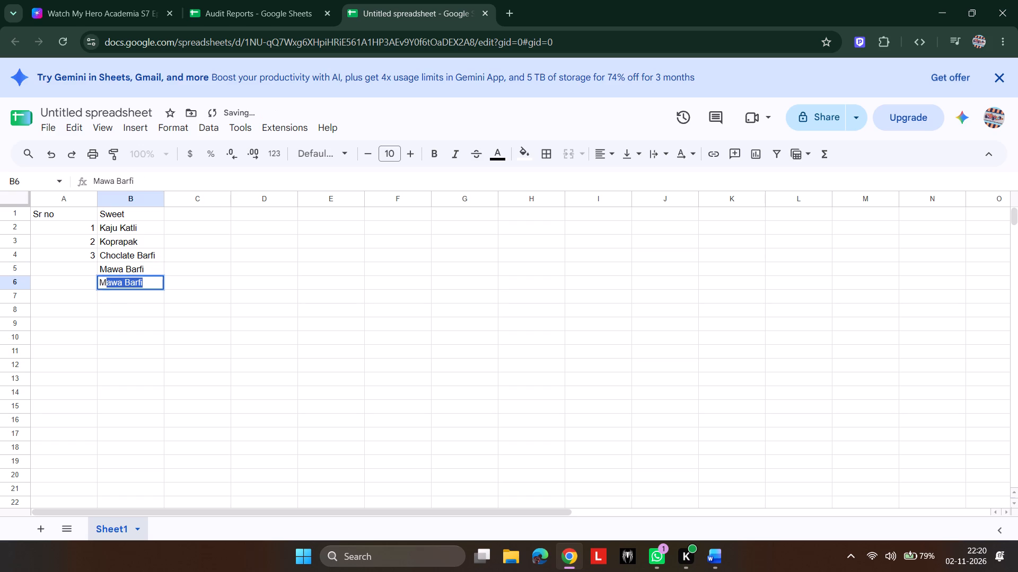
{"action": "type", "text": "alai"}
{"action": "key", "text": "space"}
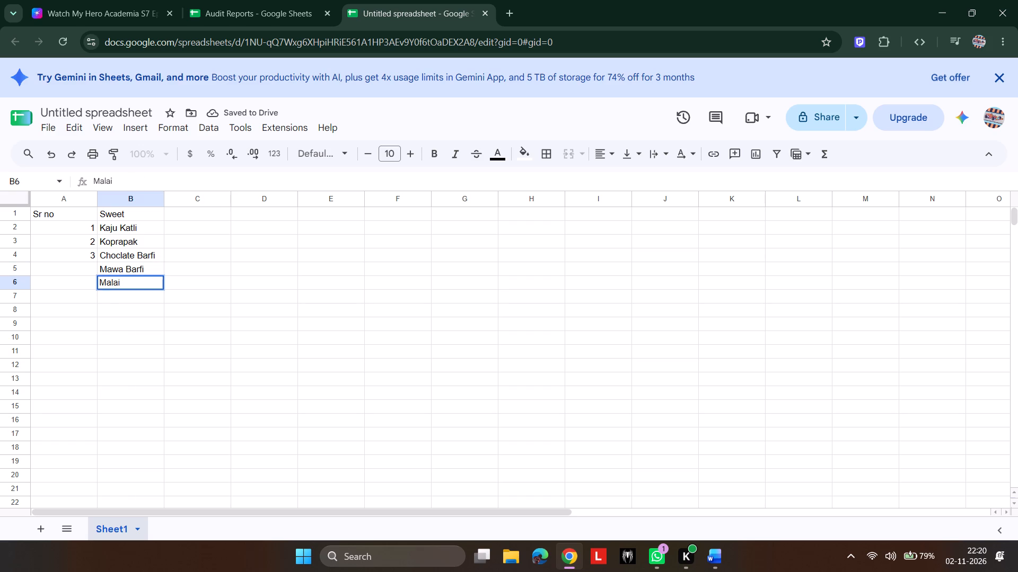
{"action": "type", "text": "Kala"}
{"action": "type", "text": "kand"}
{"action": "key", "text": "Down"}
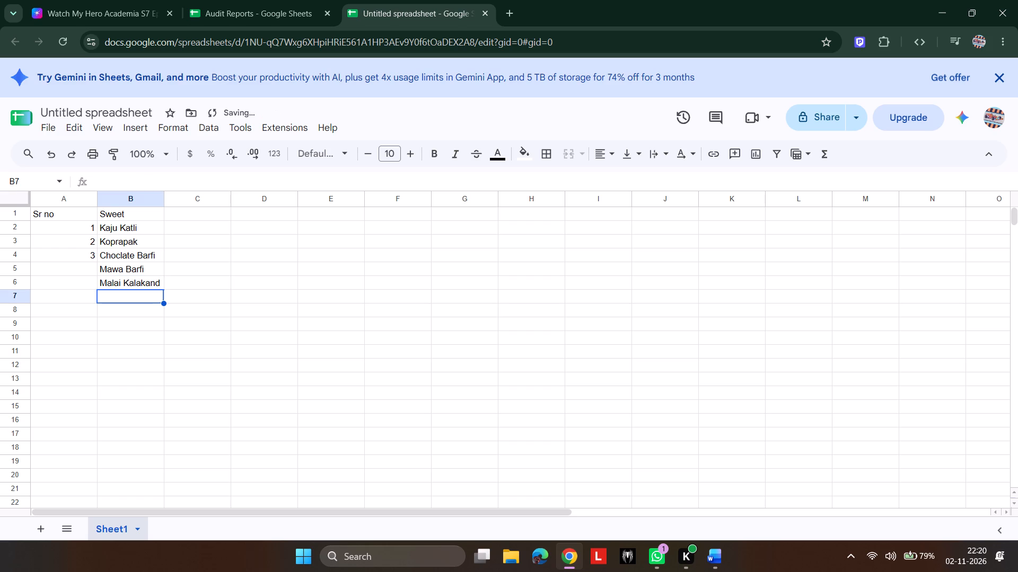
Add "Kaju Anjir Roll" in B7 and "Anjir Bahar Cutles" in B8 of the Sweet column.
{"action": "type", "text": "Kaju Anjir"}
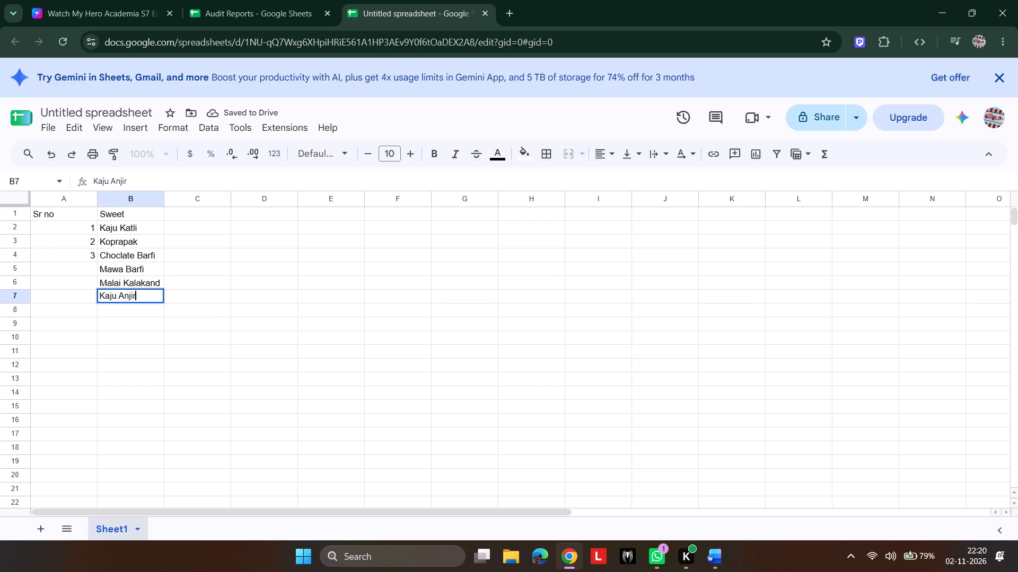
{"action": "key", "text": "space"}
{"action": "type", "text": "Roll"}
{"action": "key", "text": "Down"}
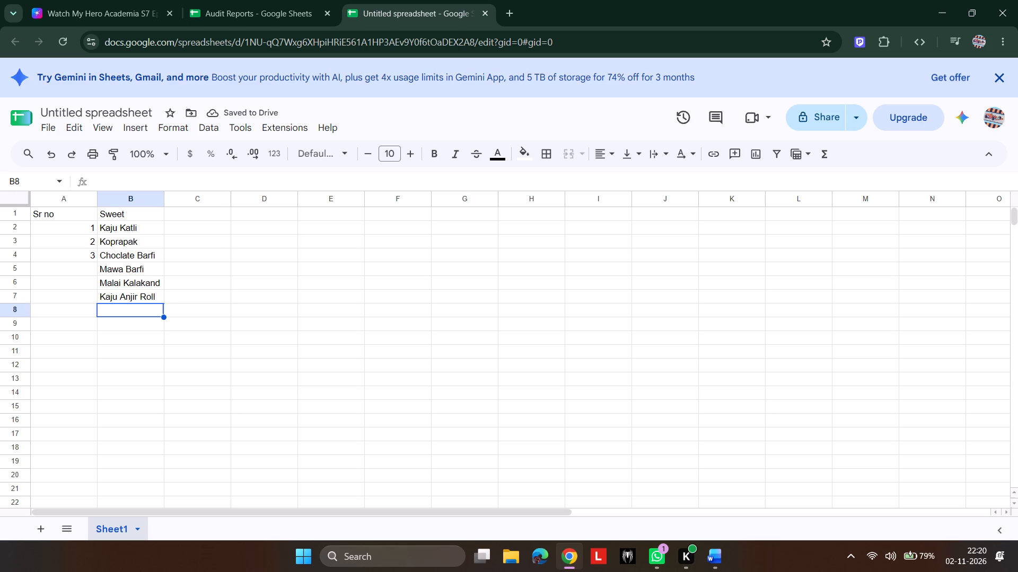
{"action": "type", "text": "An"}
{"action": "type", "text": "jir Bahar Cutles"}
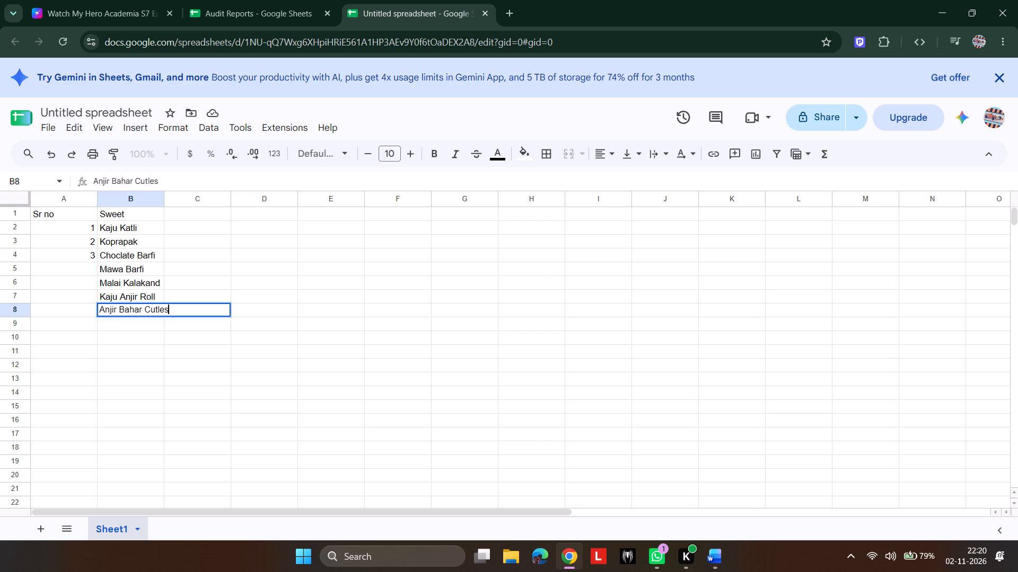
{"action": "key", "text": "Down"}
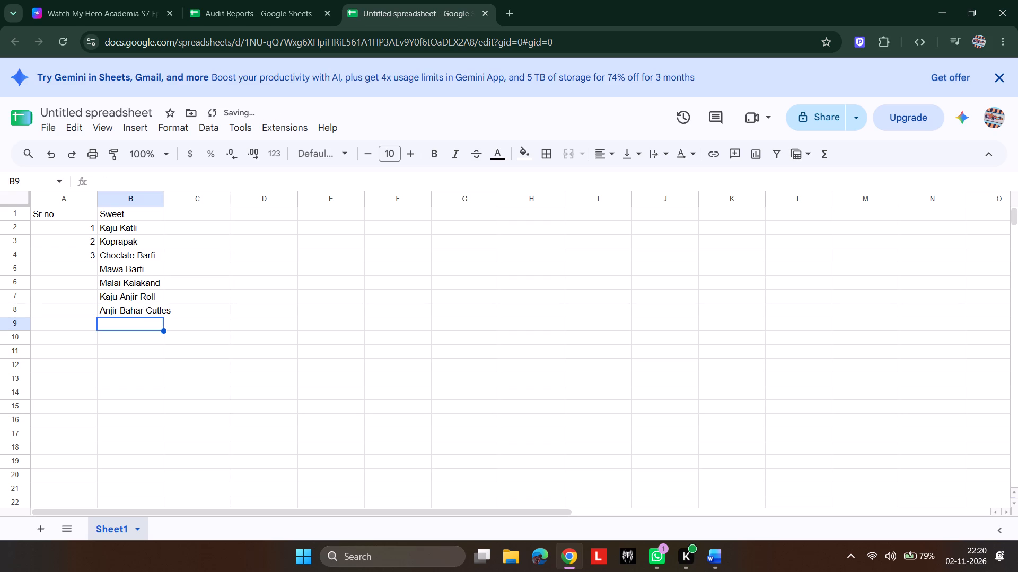
Add "Rajbhog Katri", "Rajbhog Kutles" and "Kaju Maishor" in cells B9 to B11.
{"action": "type", "text": "Rajbhog"}
{"action": "key", "text": "space"}
{"action": "type", "text": "Katri"}
{"action": "key", "text": "Down"}
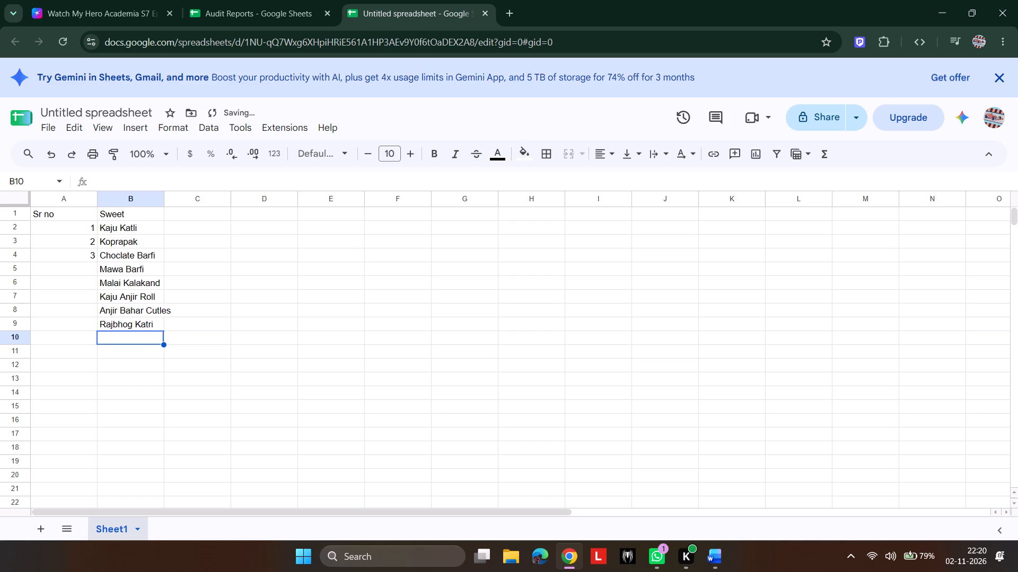
{"action": "type", "text": "Rajbhog Kutles"}
{"action": "key", "text": "Down"}
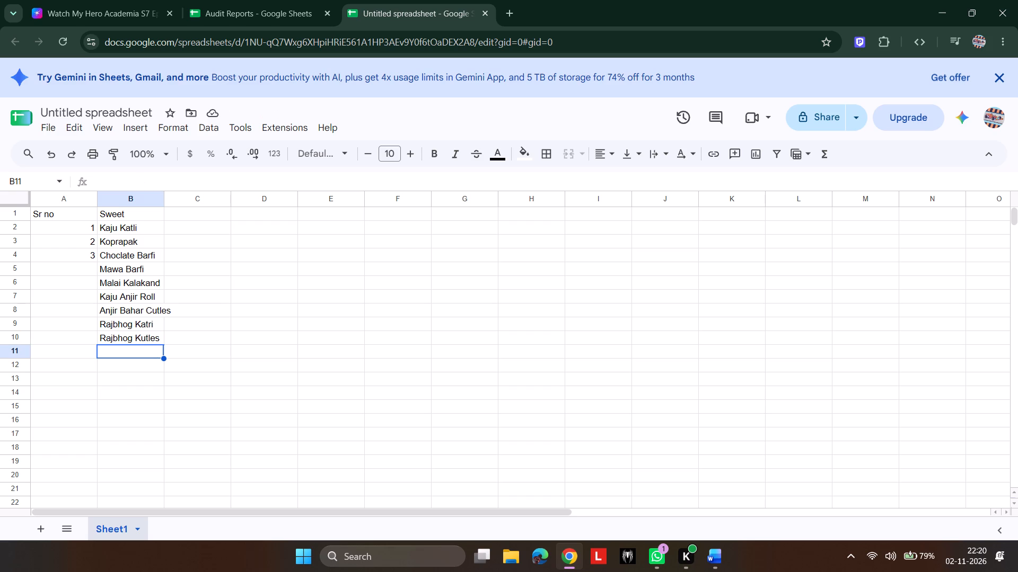
{"action": "type", "text": "Kaju M"}
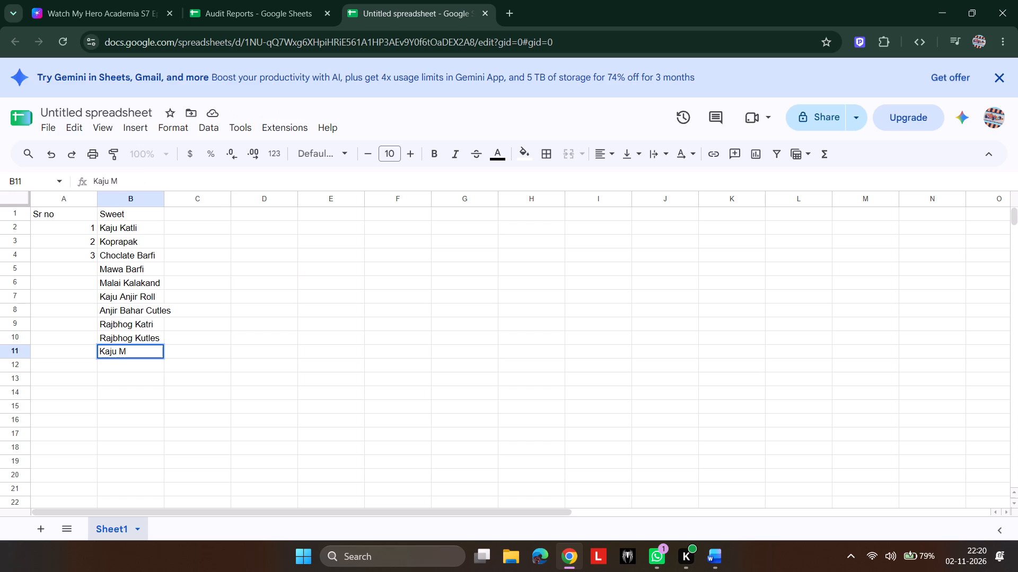
{"action": "key", "text": "a"}
{"action": "type", "text": "ishor"}
Try to extend the serial numbers by filling from A4 alone down through A11.
{"action": "left_click", "coordinate": [87, 265]}
{"action": "left_click", "coordinate": [94, 255]}
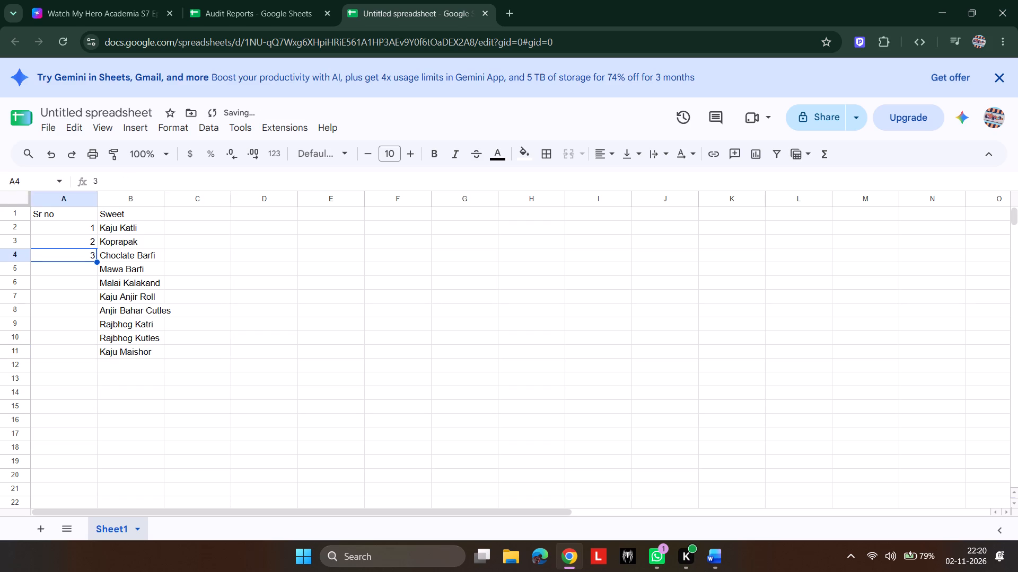
{"action": "left_click_drag", "start_coordinate": [96, 261], "coordinate": [95, 351]}
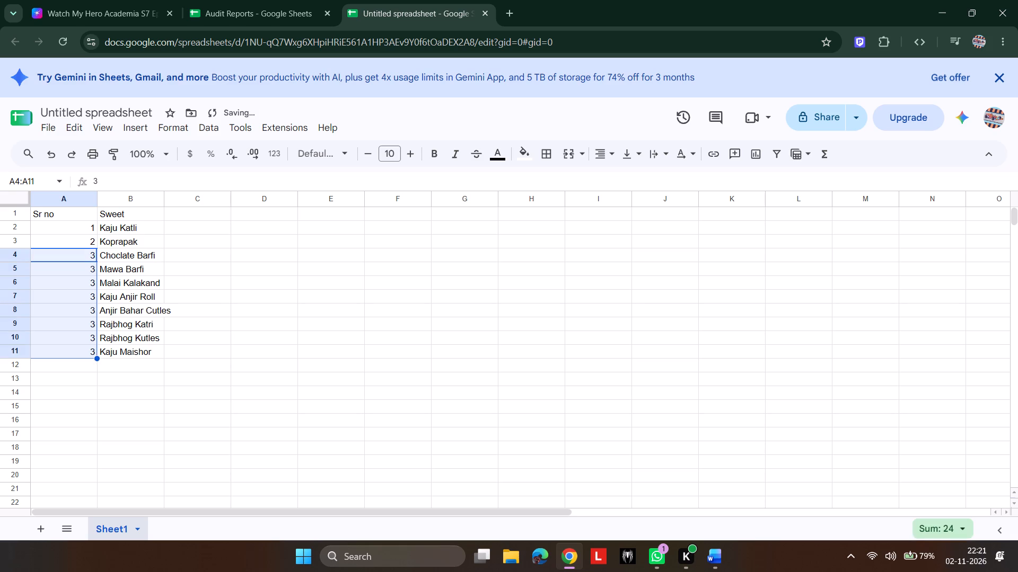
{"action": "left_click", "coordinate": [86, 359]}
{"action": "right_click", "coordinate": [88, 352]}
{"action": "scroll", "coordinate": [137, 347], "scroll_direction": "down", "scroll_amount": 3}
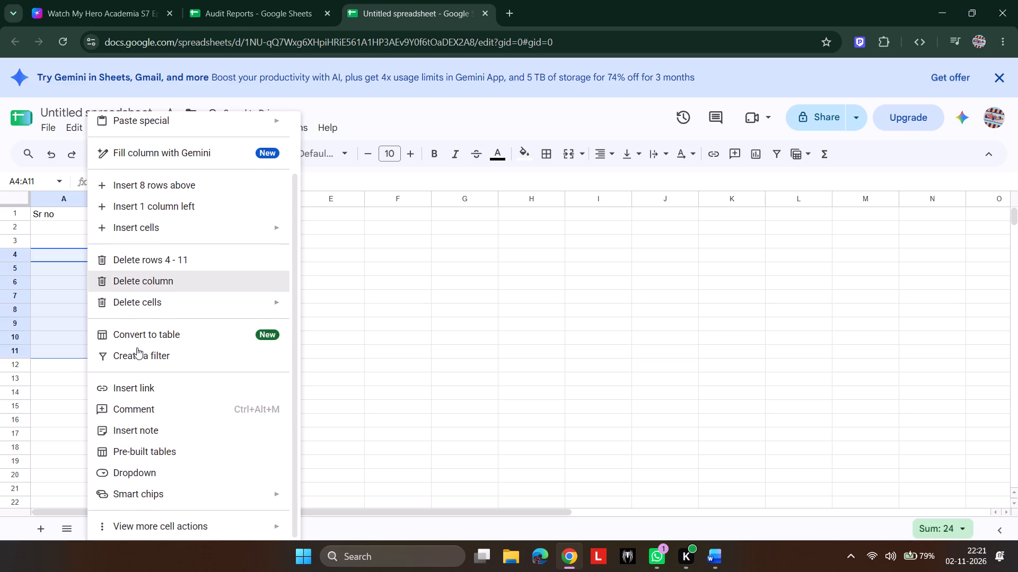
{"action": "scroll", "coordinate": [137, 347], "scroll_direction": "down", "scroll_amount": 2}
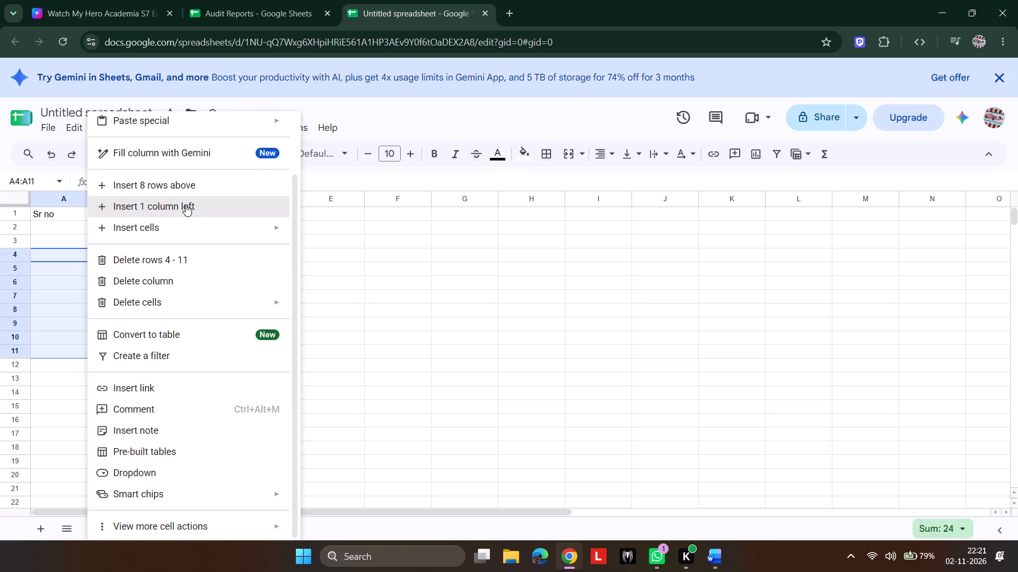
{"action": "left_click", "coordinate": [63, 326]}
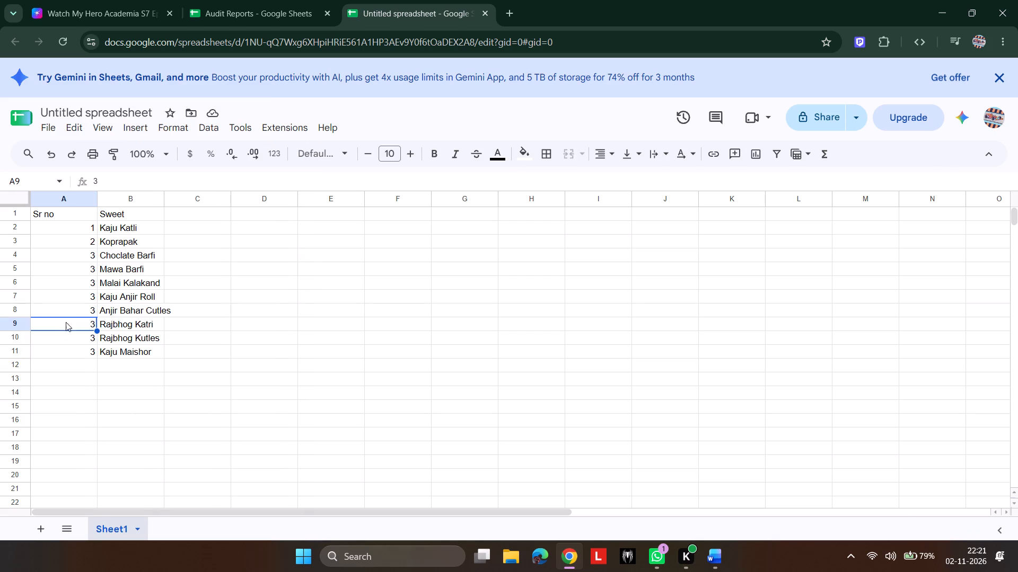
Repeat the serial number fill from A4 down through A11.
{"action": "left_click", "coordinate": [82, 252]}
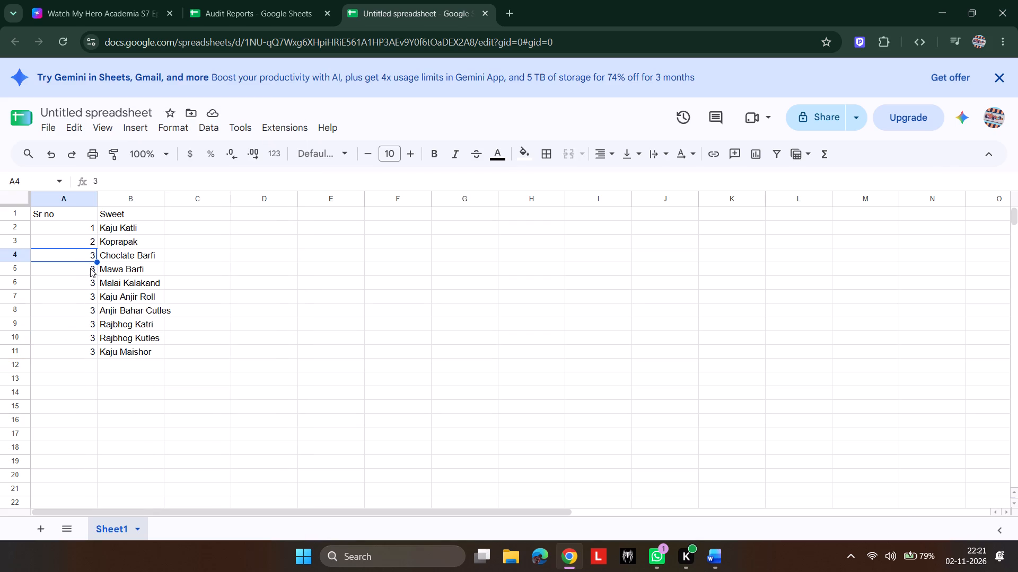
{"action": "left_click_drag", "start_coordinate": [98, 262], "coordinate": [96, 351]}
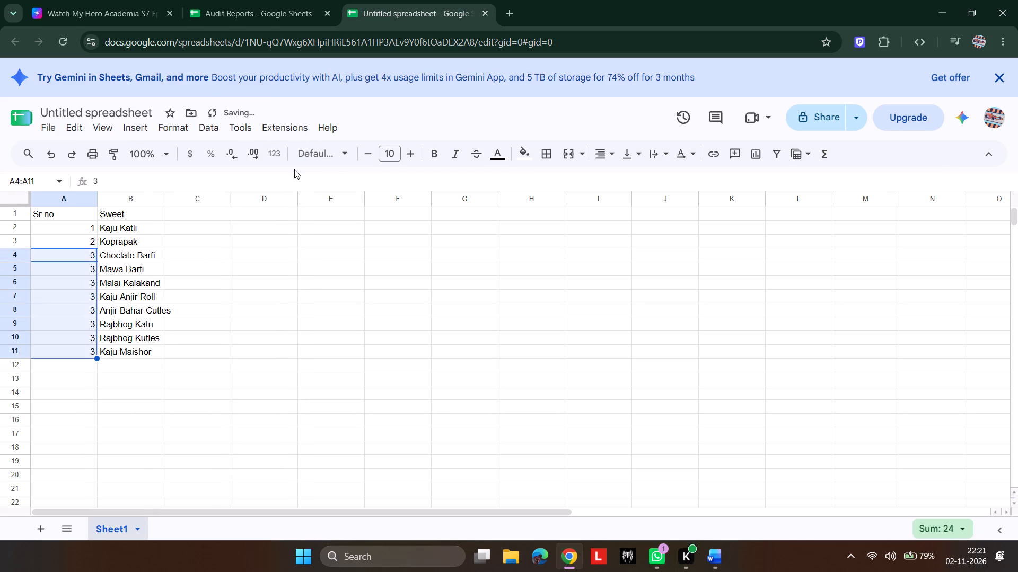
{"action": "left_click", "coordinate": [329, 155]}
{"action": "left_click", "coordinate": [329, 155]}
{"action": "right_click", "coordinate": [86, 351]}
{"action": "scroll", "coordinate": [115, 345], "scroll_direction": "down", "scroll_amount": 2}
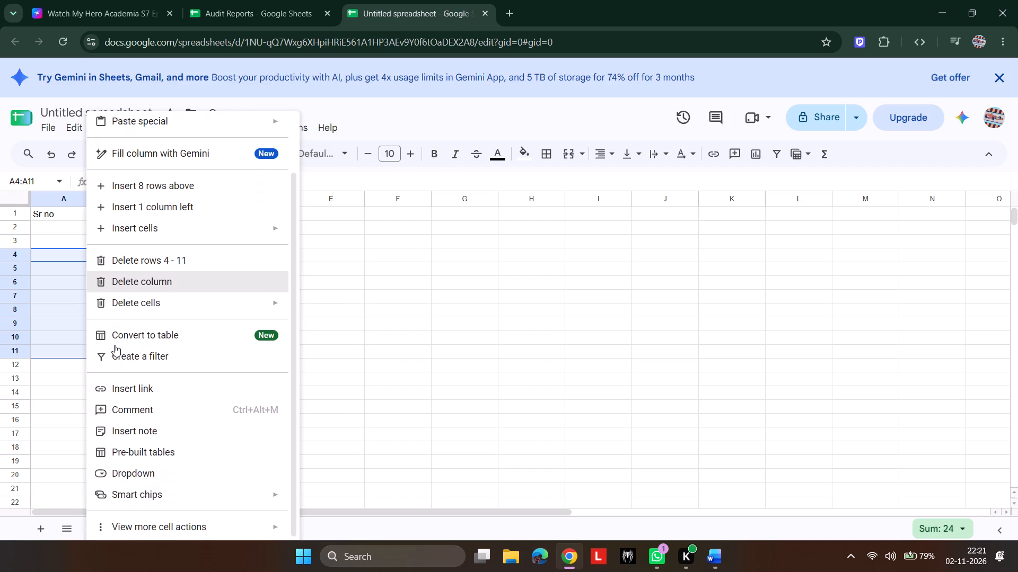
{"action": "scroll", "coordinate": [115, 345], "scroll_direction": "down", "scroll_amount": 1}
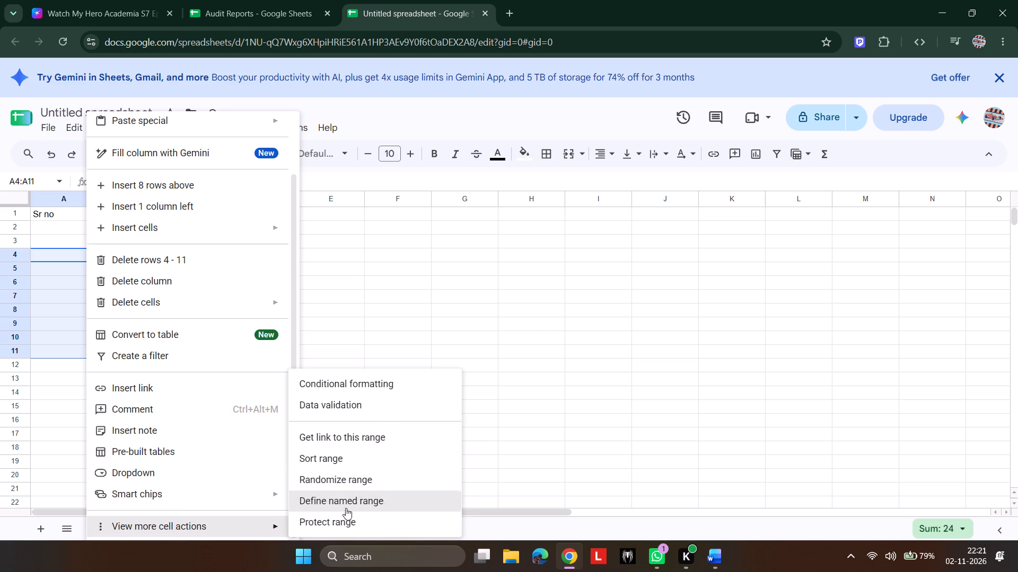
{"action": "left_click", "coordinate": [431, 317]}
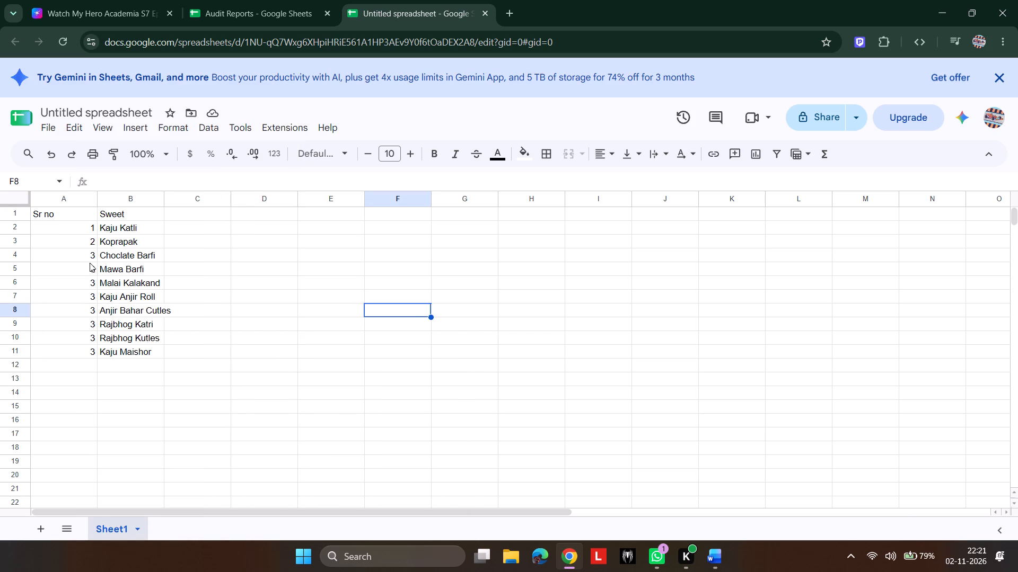
Replace the serial numbers in cells A5 to A11 with 4, 5, 6, 7, 8, 9 and 10.
{"action": "left_click", "coordinate": [88, 265]}
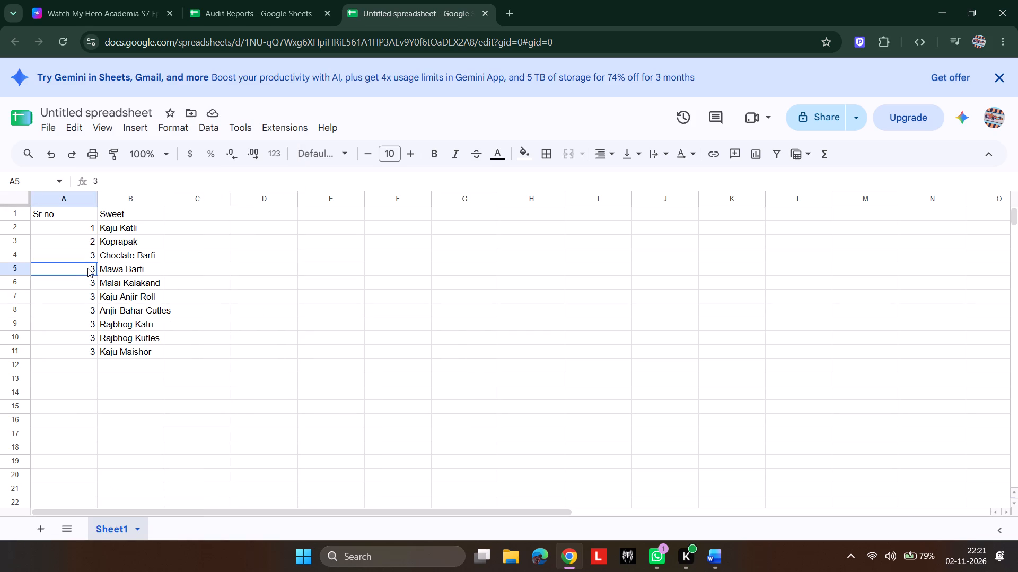
{"action": "key", "text": "4"}
{"action": "left_click", "coordinate": [91, 284]}
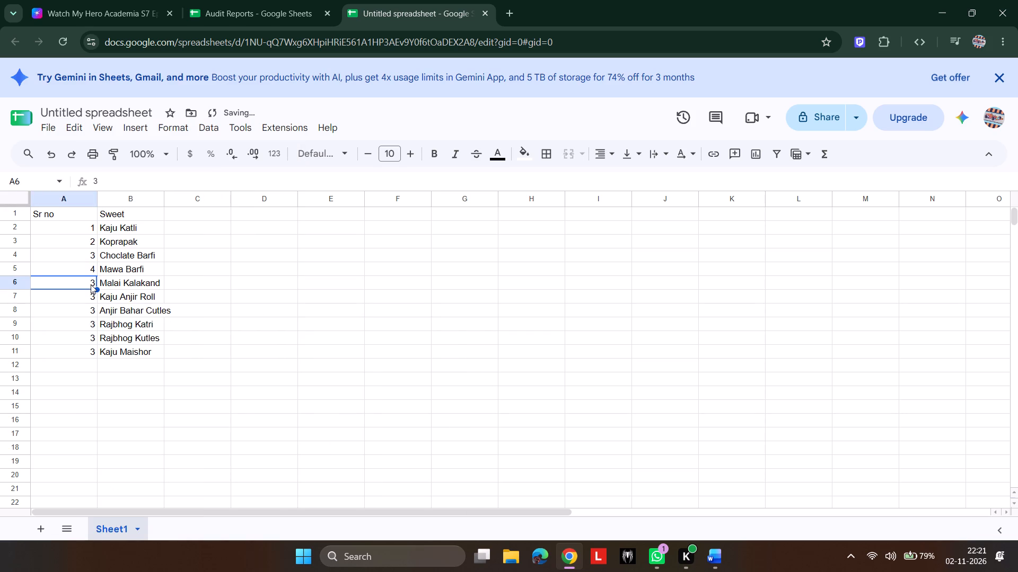
{"action": "key", "text": "5"}
{"action": "left_click", "coordinate": [87, 293]}
{"action": "key", "text": "6"}
{"action": "left_click", "coordinate": [90, 307]}
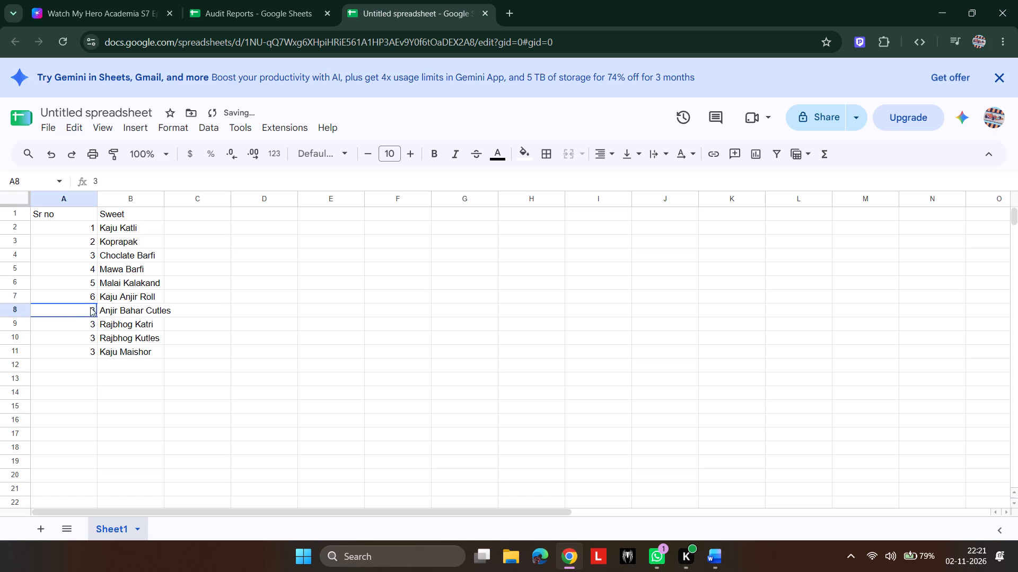
{"action": "key", "text": "7"}
{"action": "left_click", "coordinate": [93, 321]}
{"action": "key", "text": "8"}
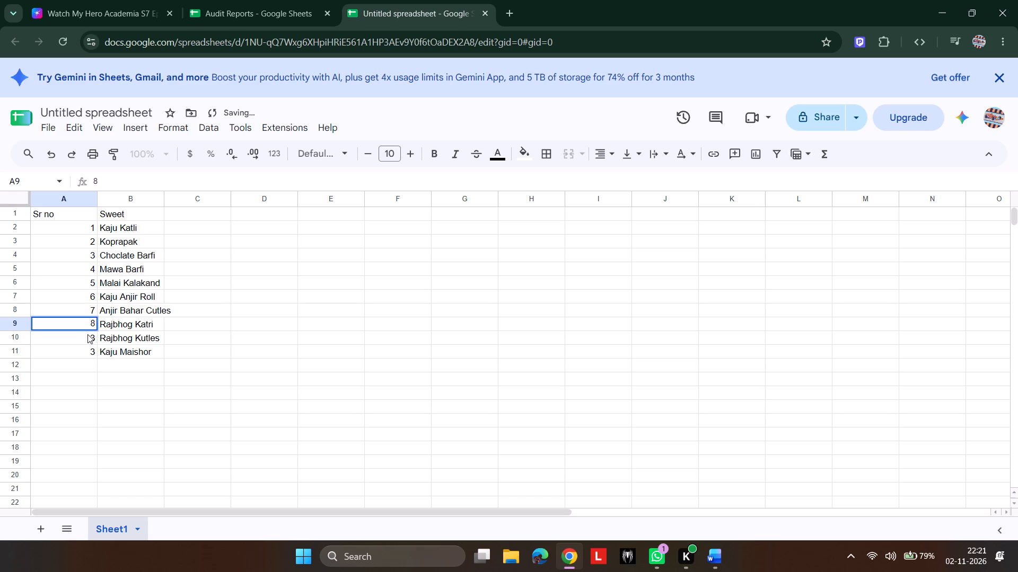
{"action": "left_click", "coordinate": [87, 334]}
{"action": "key", "text": "9"}
{"action": "left_click", "coordinate": [83, 350]}
{"action": "key", "text": "1"}
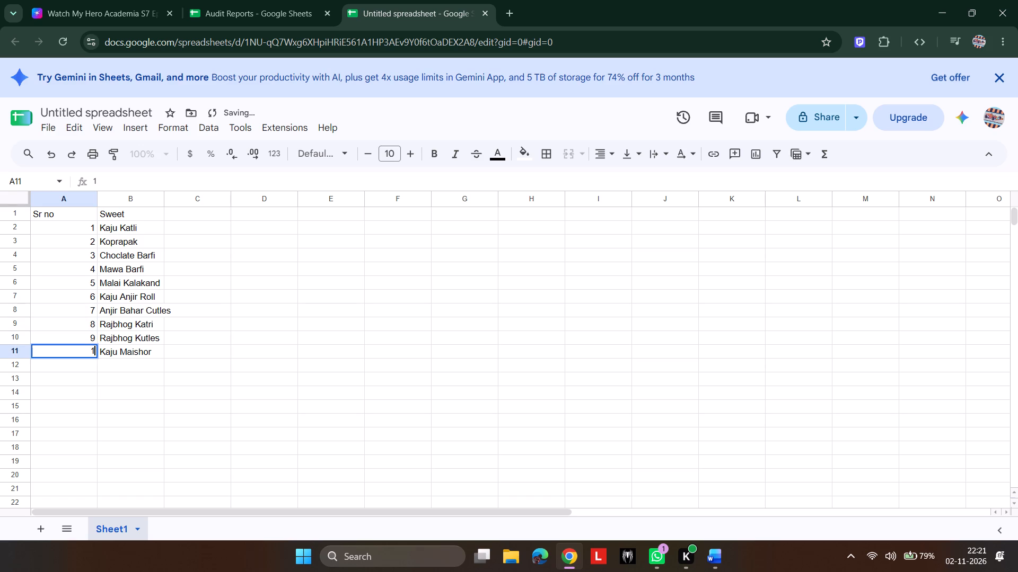
{"action": "key", "text": "0"}
{"action": "left_click", "coordinate": [179, 215]}
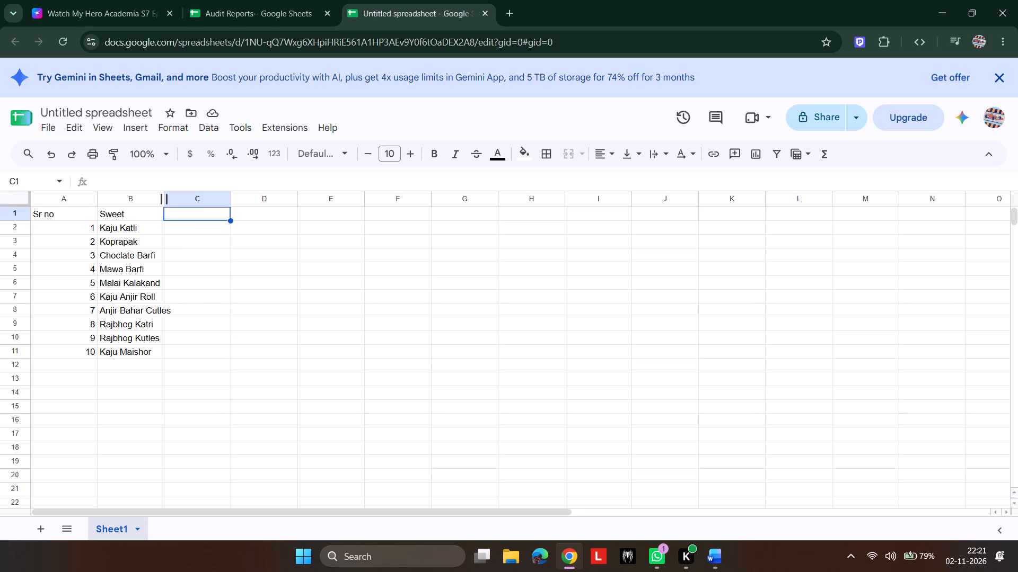
Widen column B so that the longest sweet name, "Anjir Bahar Cutles", fits inside it.
{"action": "left_click_drag", "start_coordinate": [166, 195], "coordinate": [191, 195]}
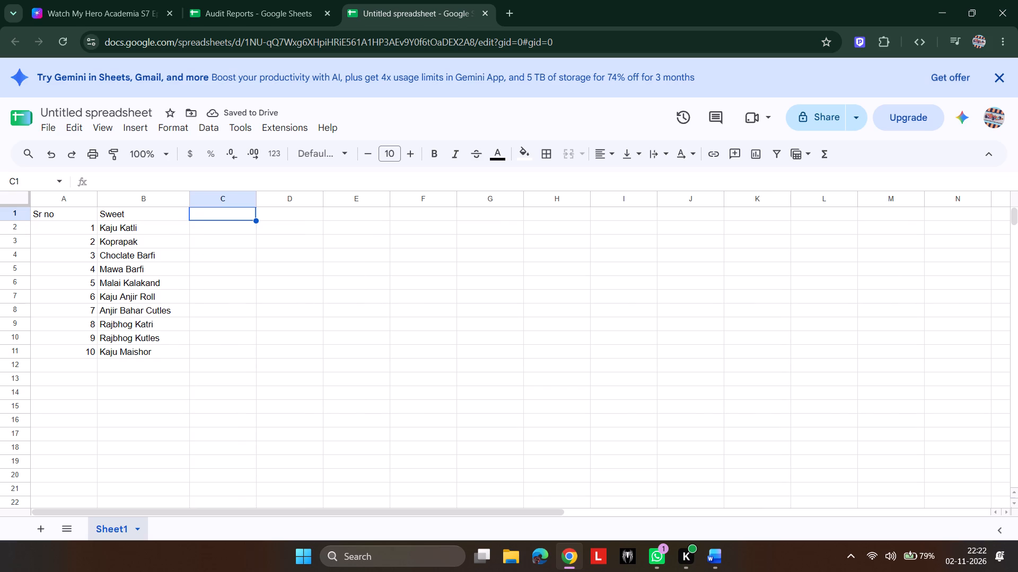
Increase the height of rows 2 to 6 one by one to roughly double the default.
{"action": "left_click_drag", "start_coordinate": [17, 236], "coordinate": [17, 255]}
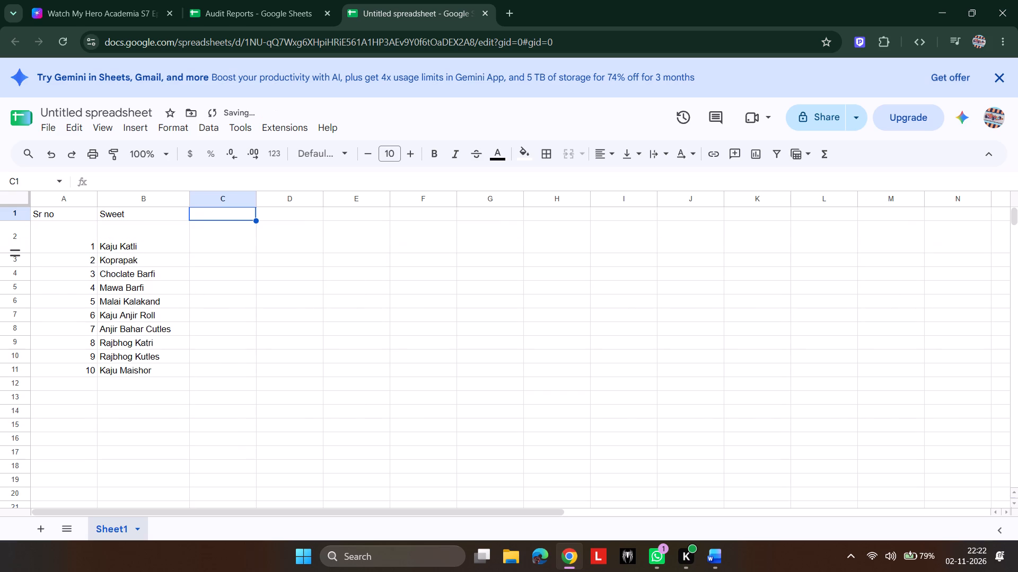
{"action": "left_click_drag", "start_coordinate": [19, 267], "coordinate": [20, 284]}
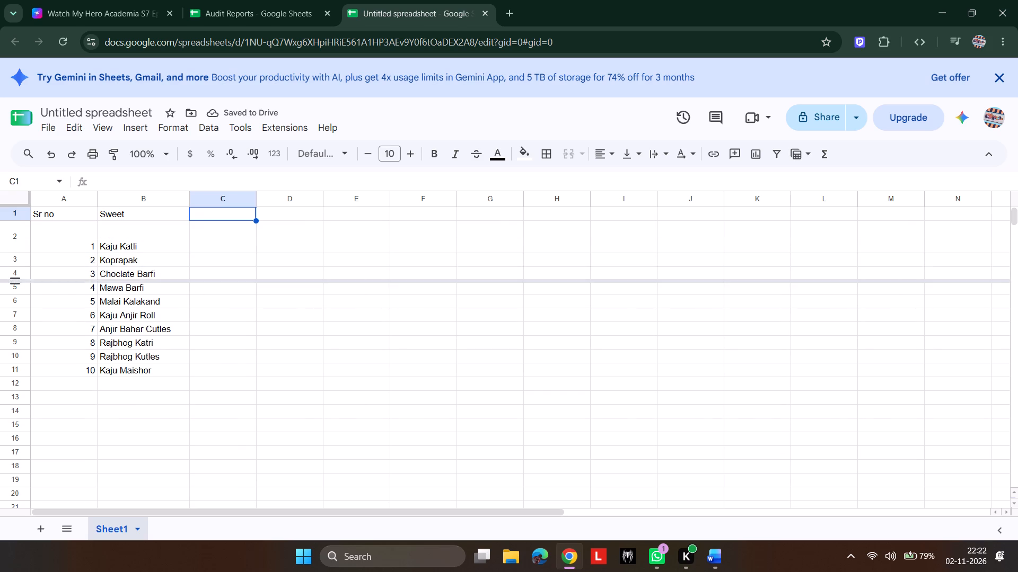
{"action": "left_click_drag", "start_coordinate": [20, 284], "coordinate": [20, 284]}
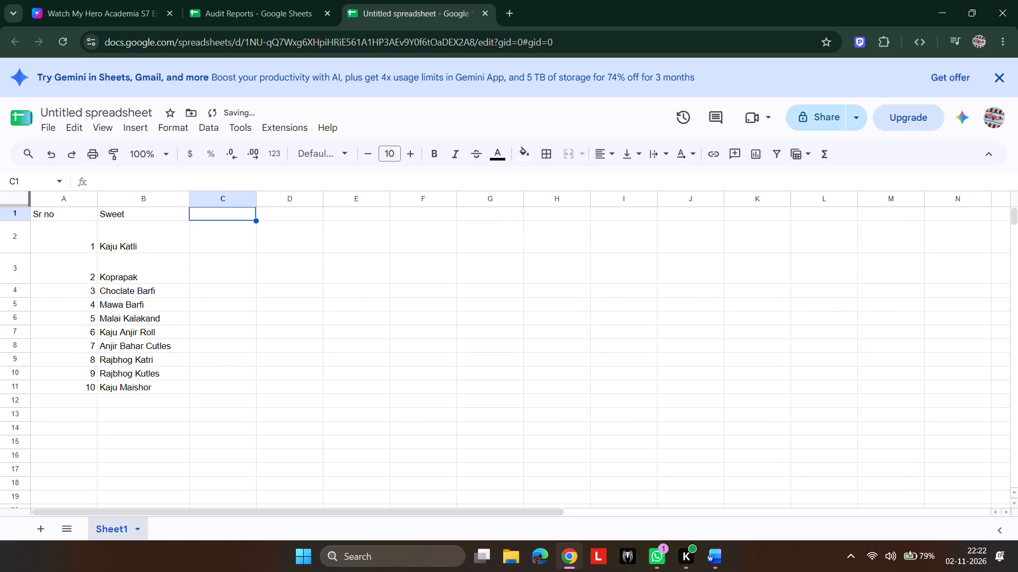
{"action": "left_click_drag", "start_coordinate": [13, 296], "coordinate": [10, 312]}
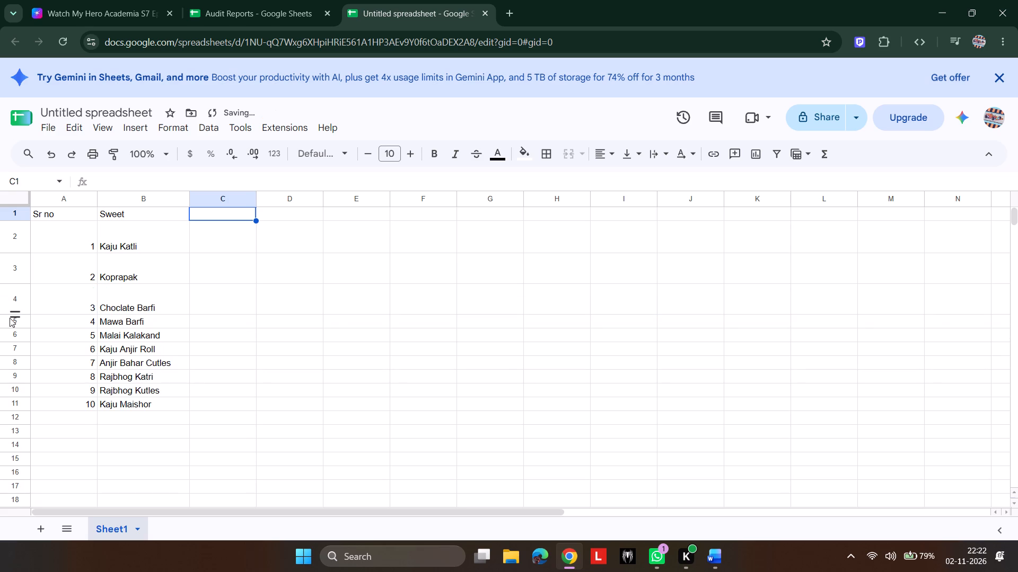
{"action": "left_click_drag", "start_coordinate": [13, 327], "coordinate": [18, 343]}
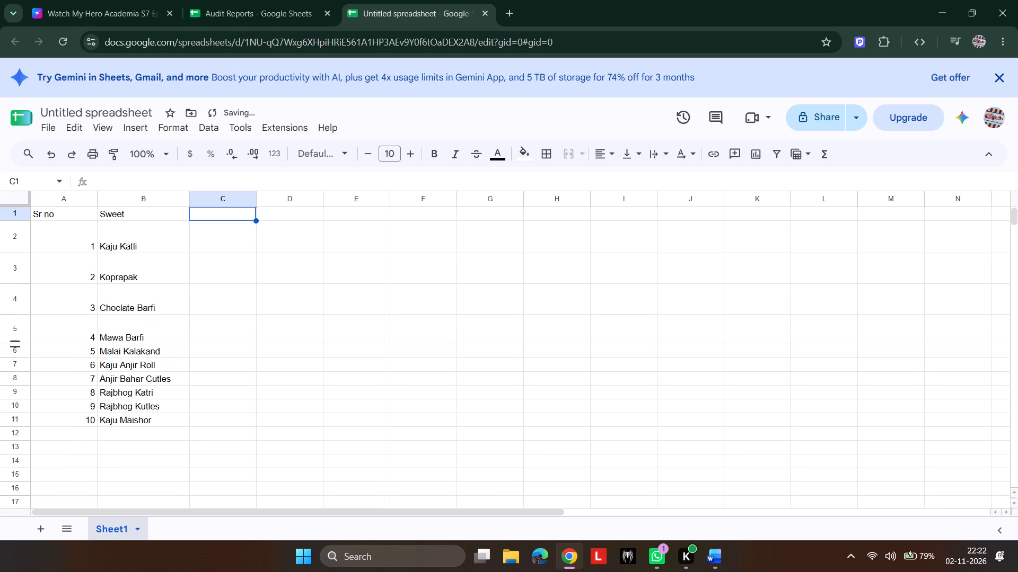
{"action": "left_click_drag", "start_coordinate": [17, 356], "coordinate": [17, 367]}
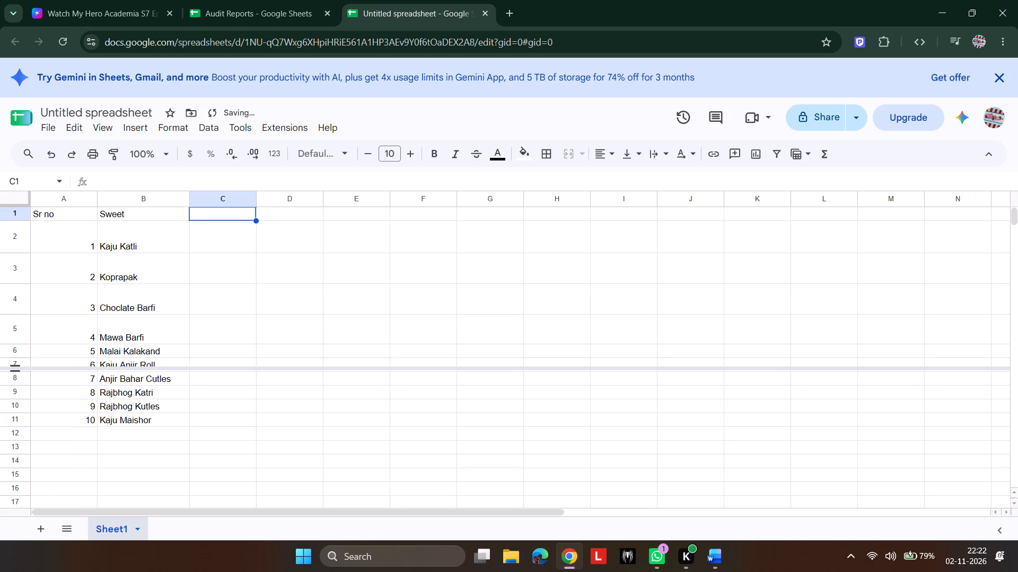
{"action": "left_click_drag", "start_coordinate": [17, 367], "coordinate": [16, 368]}
Increase the height of rows 7 to 11 one by one to roughly match the enlarged rows above.
{"action": "left_click", "coordinate": [16, 382]}
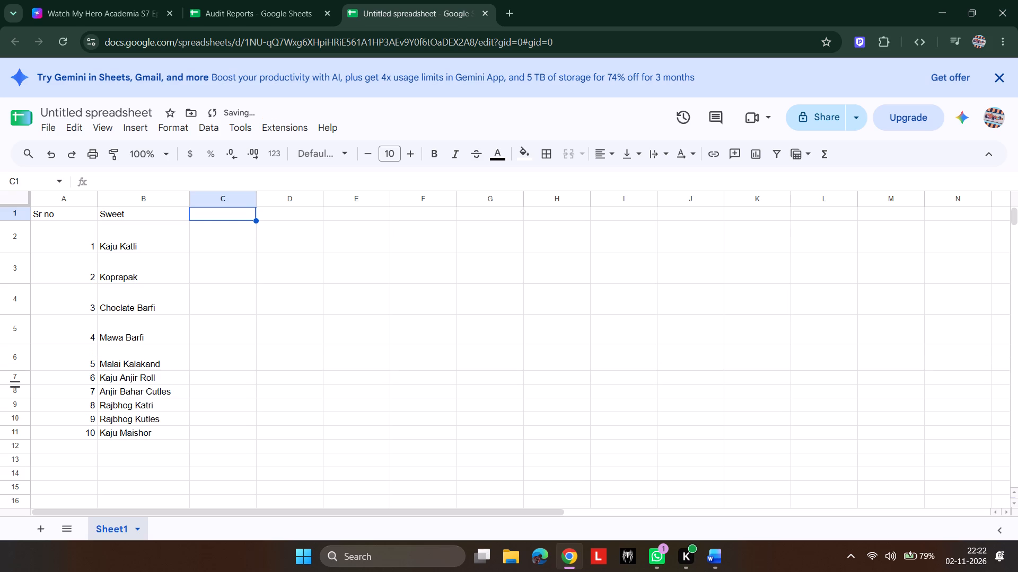
{"action": "left_click_drag", "start_coordinate": [16, 383], "coordinate": [15, 396]}
{"action": "left_click_drag", "start_coordinate": [18, 383], "coordinate": [16, 397]}
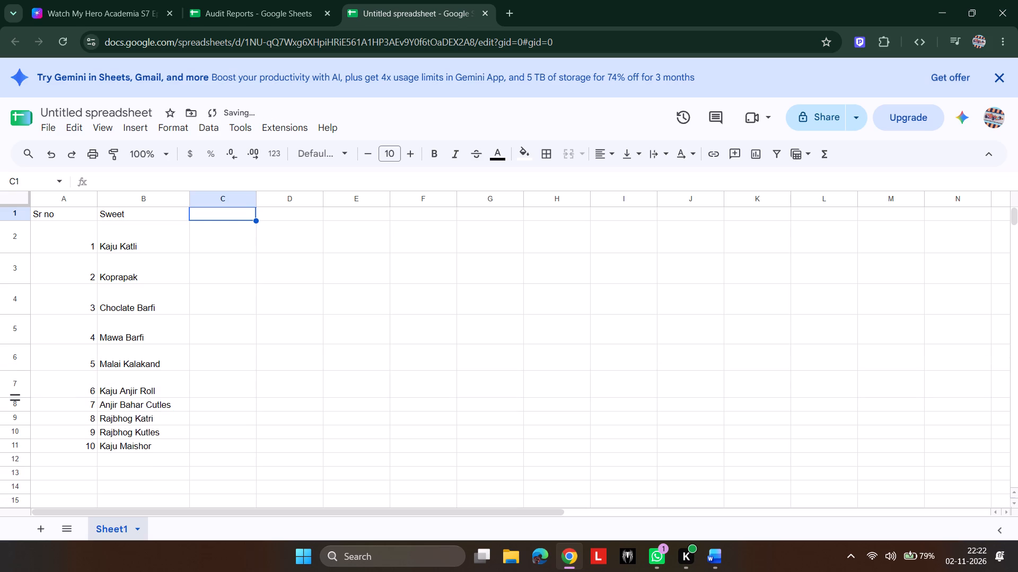
{"action": "left_click_drag", "start_coordinate": [14, 411], "coordinate": [14, 421]}
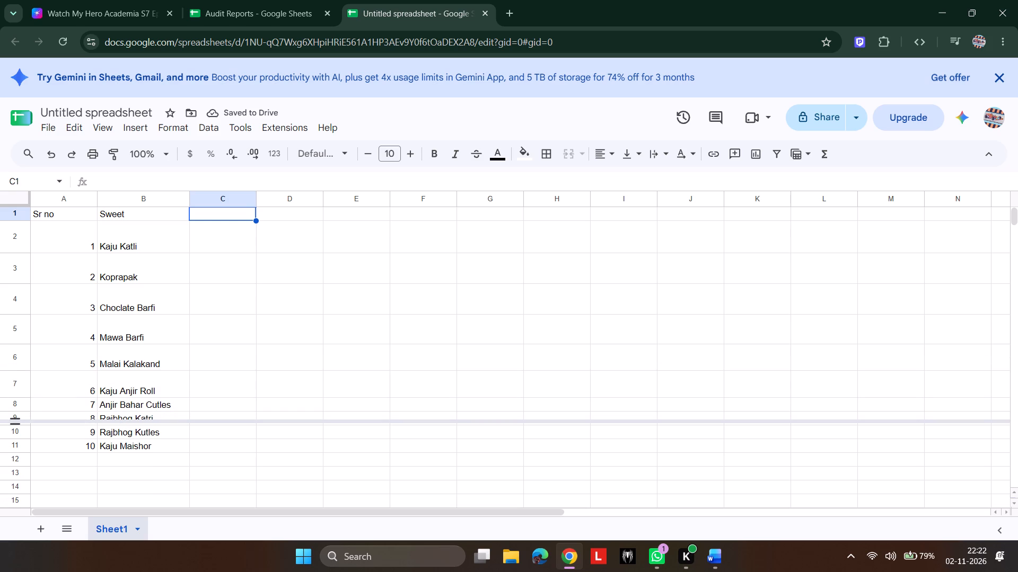
{"action": "left_click_drag", "start_coordinate": [14, 421], "coordinate": [13, 423]}
{"action": "scroll", "coordinate": [24, 412], "scroll_direction": "down", "scroll_amount": 1}
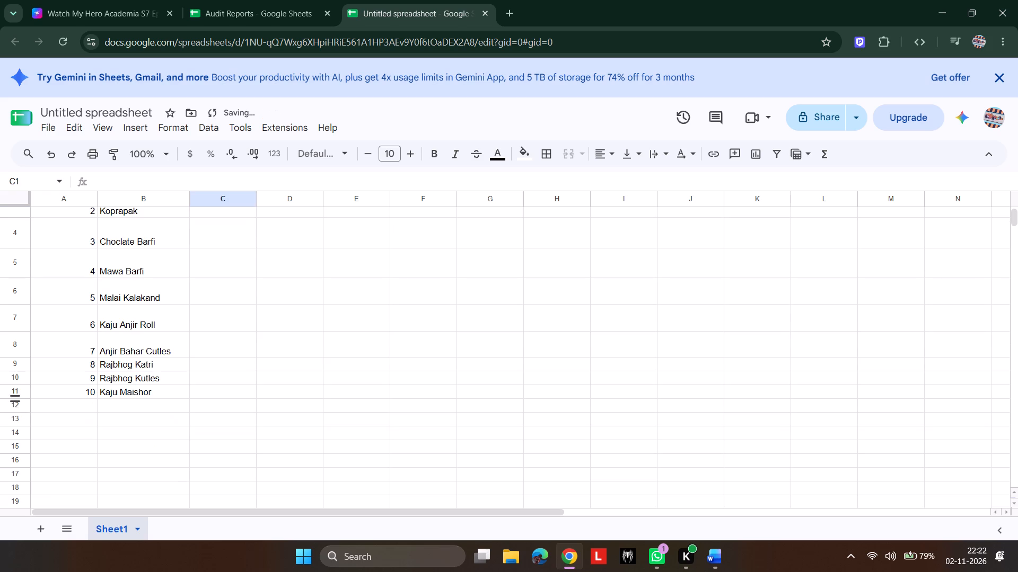
{"action": "left_click_drag", "start_coordinate": [14, 372], "coordinate": [14, 387]}
{"action": "left_click_drag", "start_coordinate": [18, 400], "coordinate": [20, 413]}
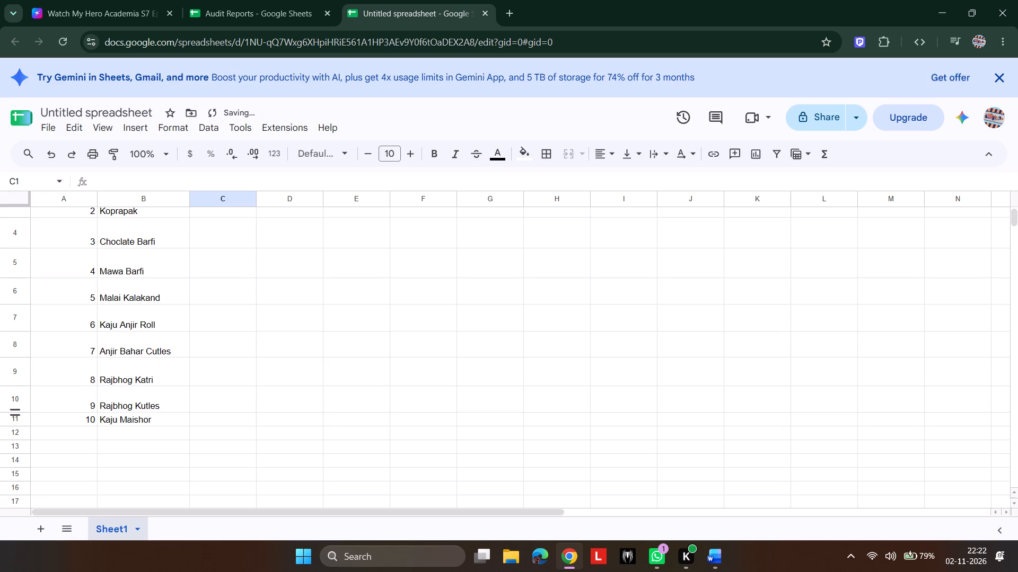
{"action": "left_click_drag", "start_coordinate": [17, 425], "coordinate": [19, 439]}
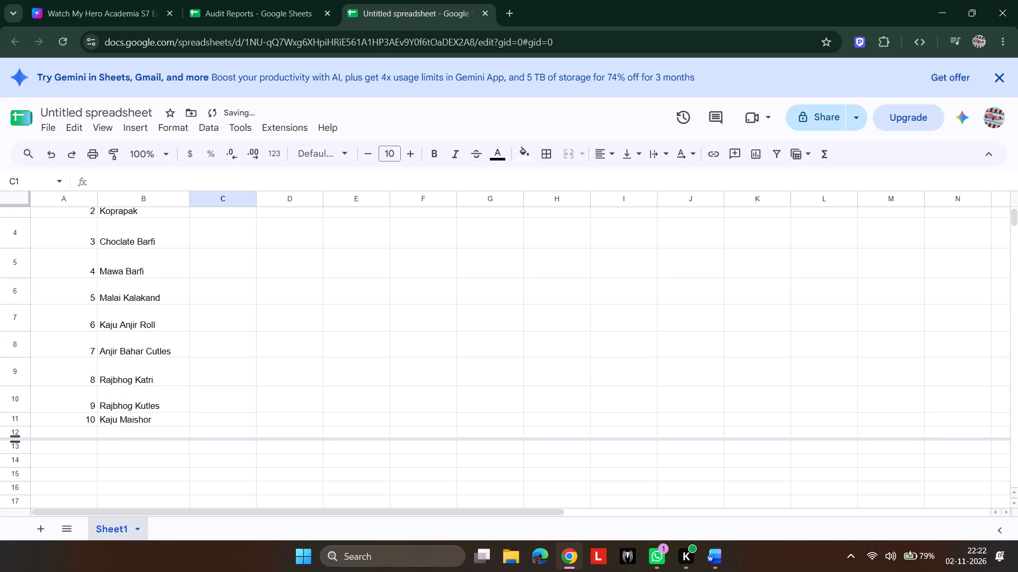
{"action": "left_click_drag", "start_coordinate": [19, 439], "coordinate": [19, 440]}
Add the weight column headers "250 gm", "500 gm" and "1 kg" in cells C1, D1 and E1.
{"action": "scroll", "coordinate": [107, 364], "scroll_direction": "up", "scroll_amount": 4}
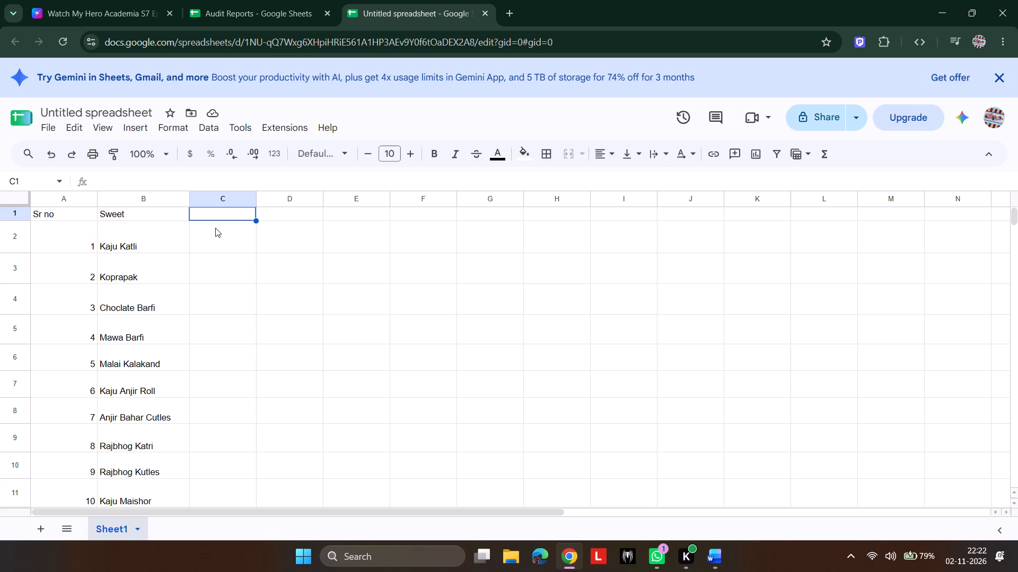
{"action": "scroll", "coordinate": [215, 228], "scroll_direction": "down", "scroll_amount": 1}
{"action": "scroll", "coordinate": [215, 228], "scroll_direction": "up", "scroll_amount": 1}
{"action": "key", "text": "2"}
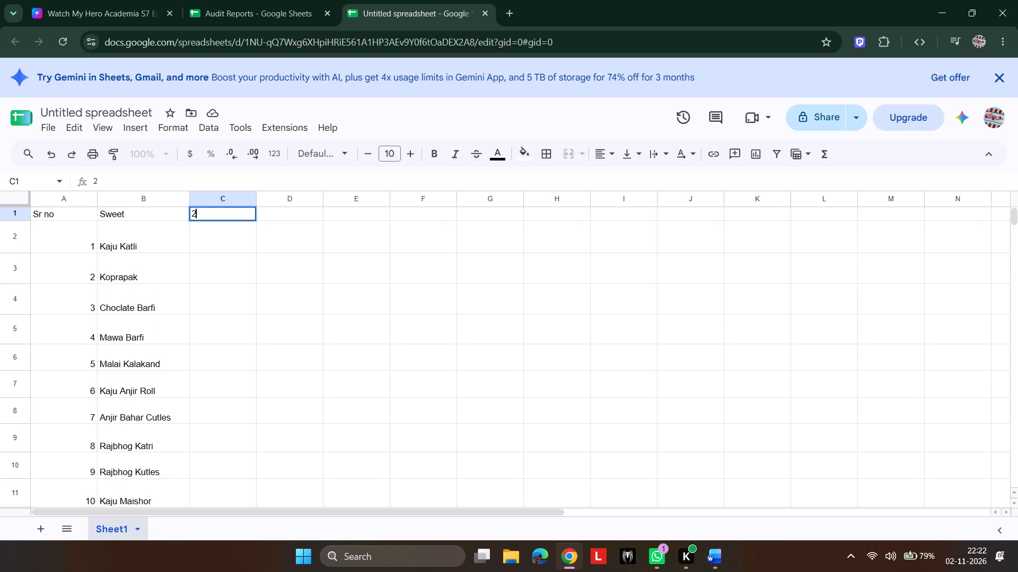
{"action": "type", "text": "50 hm"}
{"action": "key", "text": "BackSpace"}
{"action": "key", "text": "BackSpace"}
{"action": "type", "text": "gm"}
{"action": "left_click", "coordinate": [289, 214]}
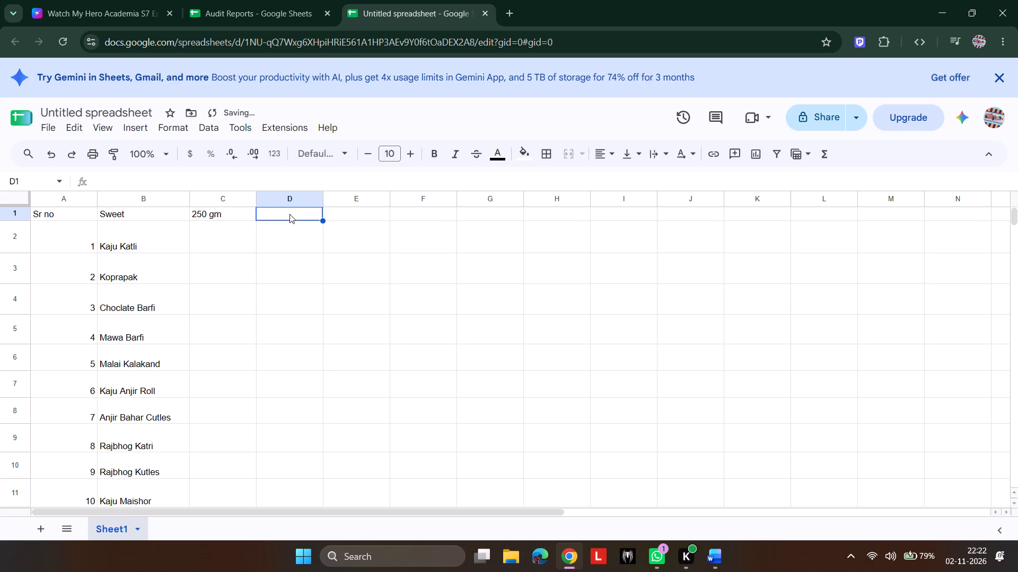
{"action": "type", "text": "500 g"}
{"action": "key", "text": "m"}
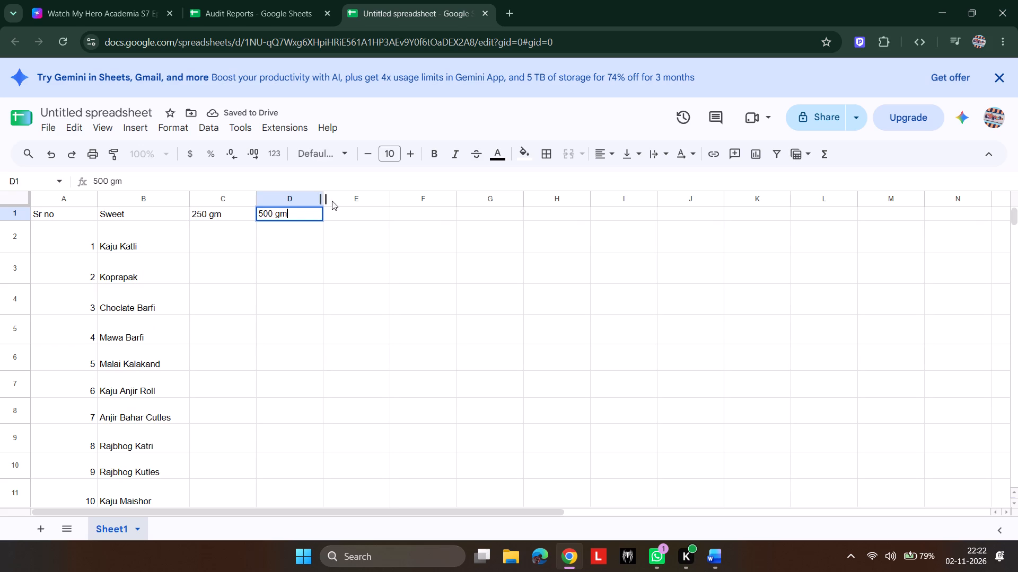
{"action": "left_click", "coordinate": [341, 218]}
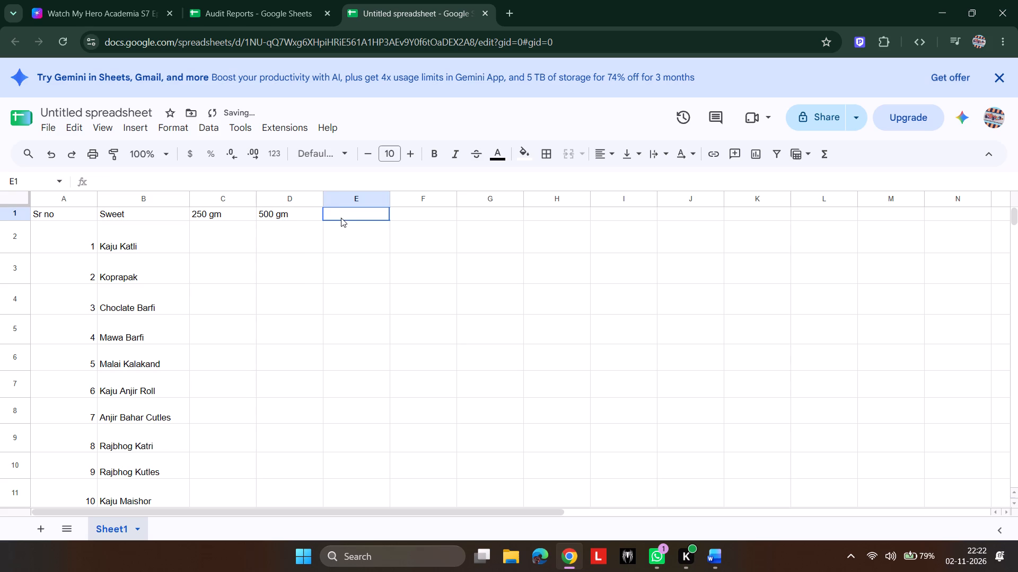
{"action": "type", "text": "1 kg"}
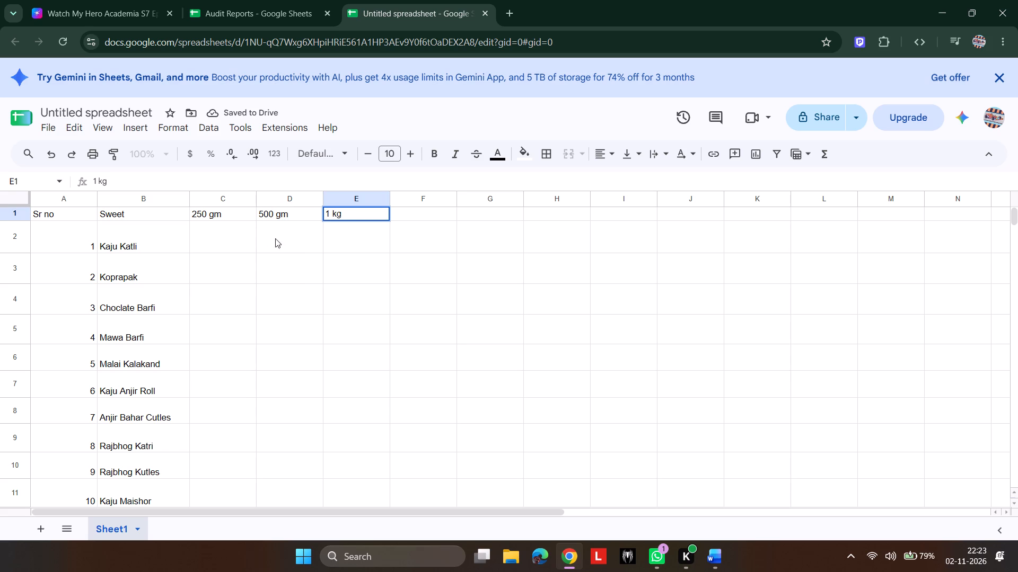
{"action": "left_click", "coordinate": [214, 246]}
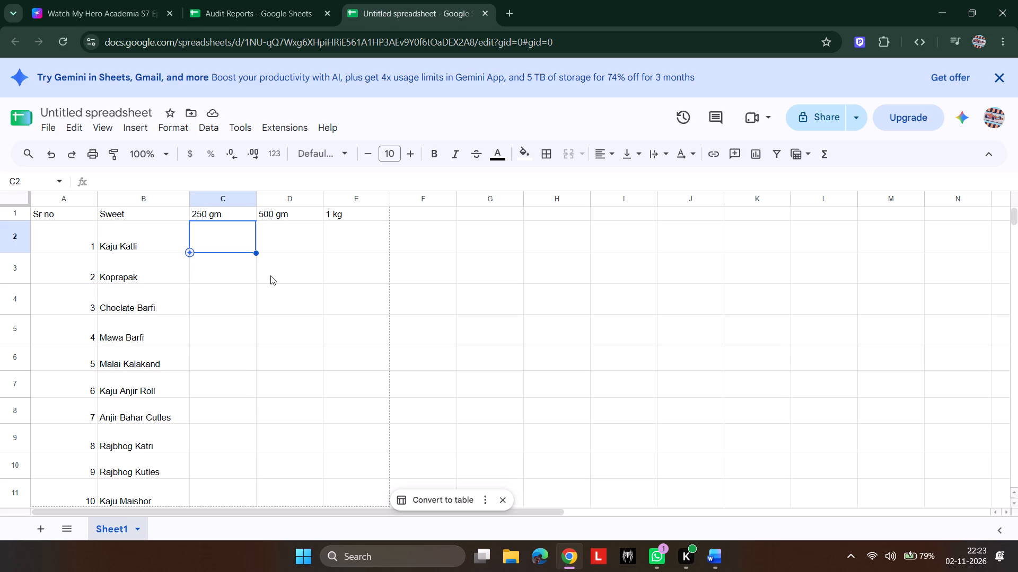
Add the column header "Total Box" in cell F1.
{"action": "left_click", "coordinate": [416, 215]}
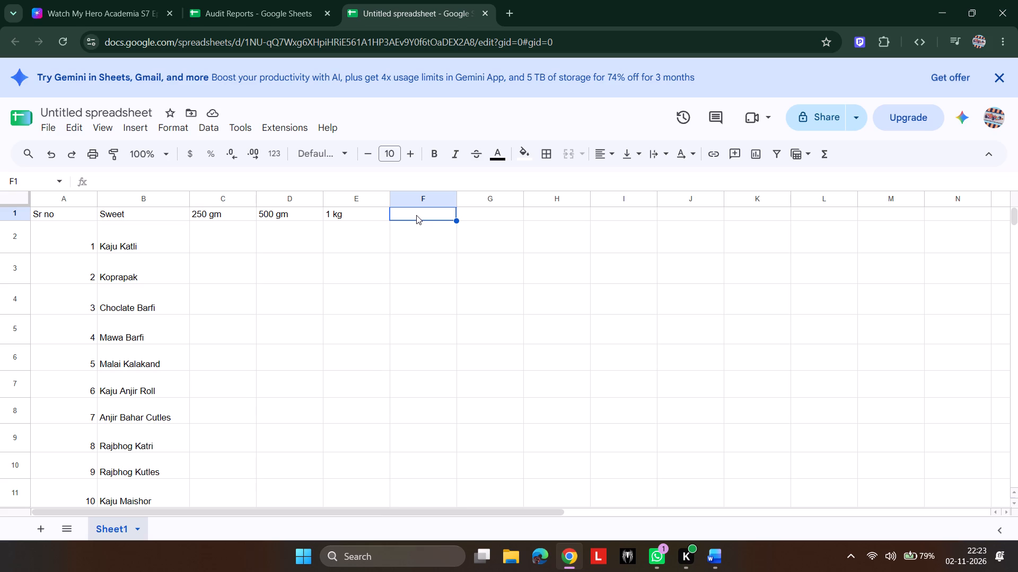
{"action": "key", "text": "shift+t"}
{"action": "type", "text": "otal Box"}
{"action": "left_click", "coordinate": [472, 213]}
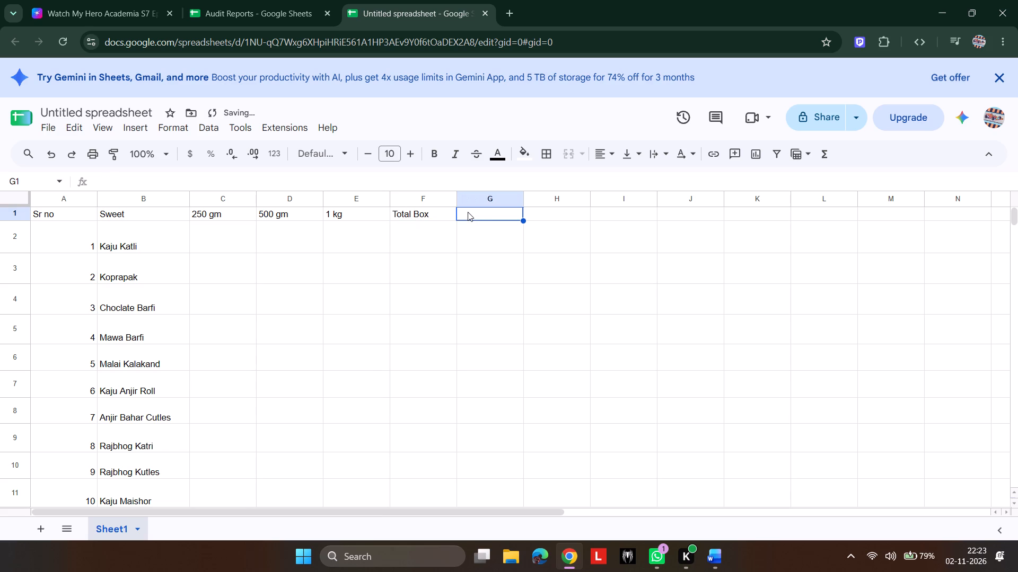
Add the column header "Total Weight" in cell G1.
{"action": "type", "text": "Total Weight"}
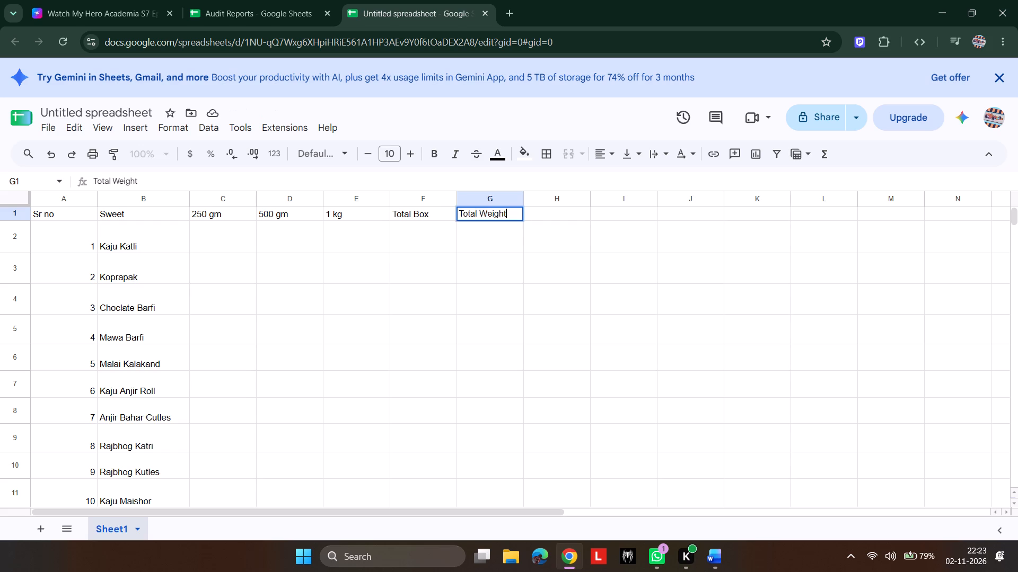
{"action": "scroll", "coordinate": [468, 212], "scroll_direction": "up", "scroll_amount": 1}
{"action": "left_click", "coordinate": [571, 211]}
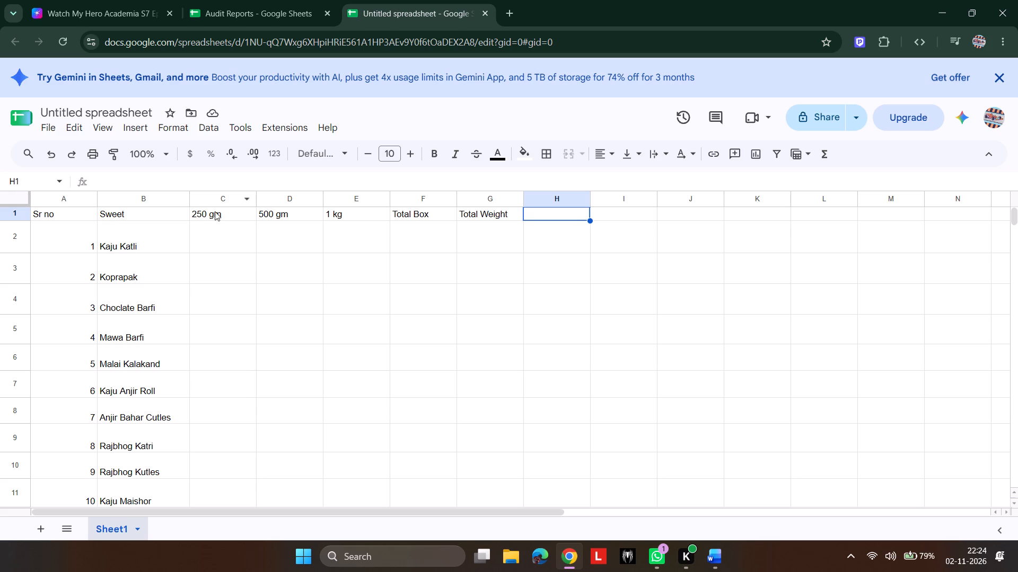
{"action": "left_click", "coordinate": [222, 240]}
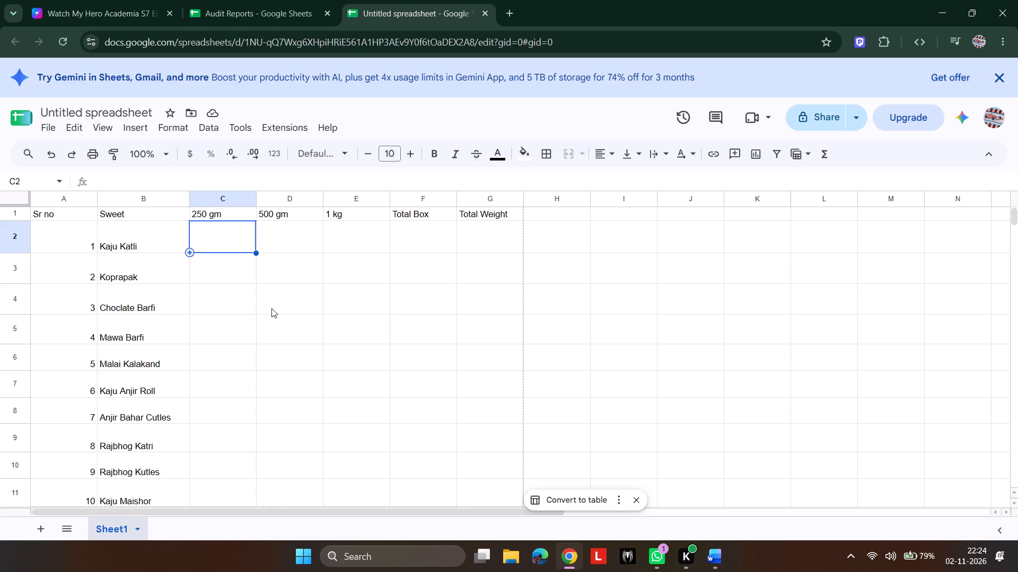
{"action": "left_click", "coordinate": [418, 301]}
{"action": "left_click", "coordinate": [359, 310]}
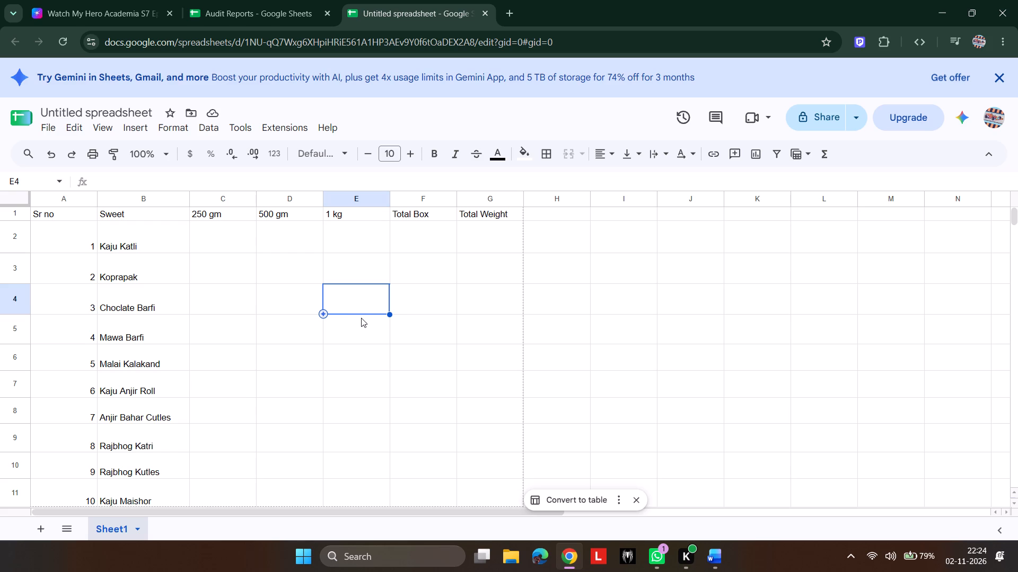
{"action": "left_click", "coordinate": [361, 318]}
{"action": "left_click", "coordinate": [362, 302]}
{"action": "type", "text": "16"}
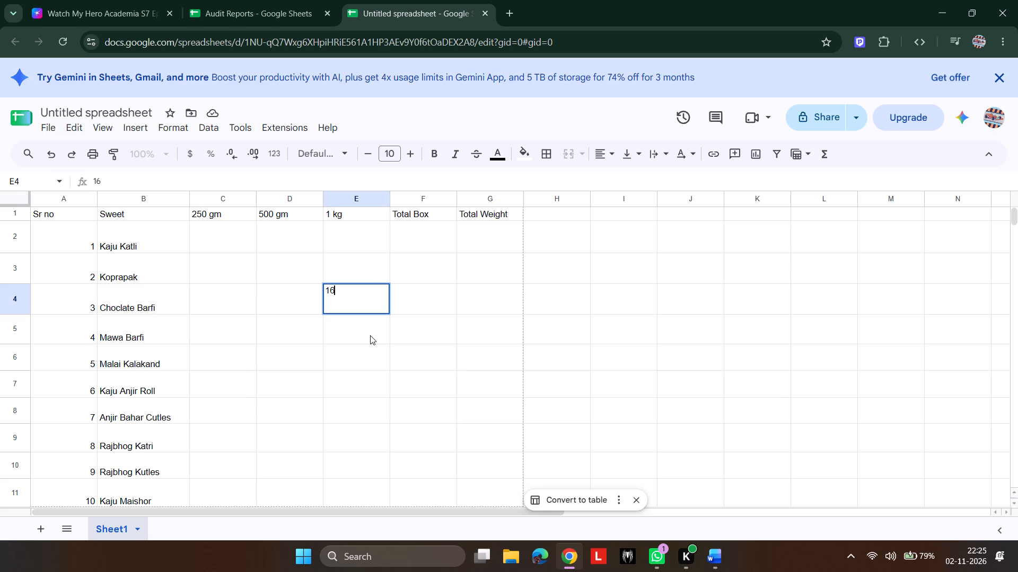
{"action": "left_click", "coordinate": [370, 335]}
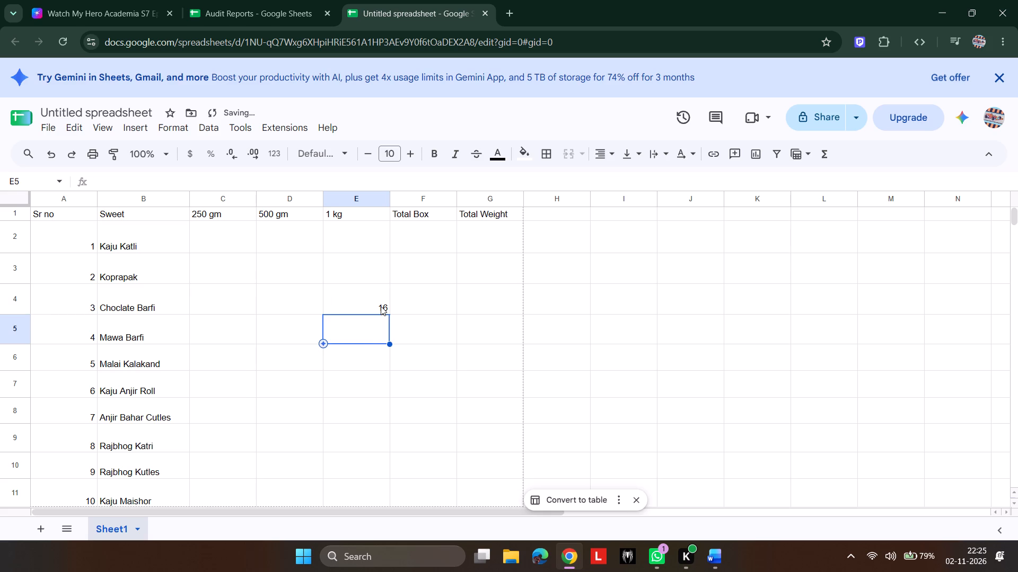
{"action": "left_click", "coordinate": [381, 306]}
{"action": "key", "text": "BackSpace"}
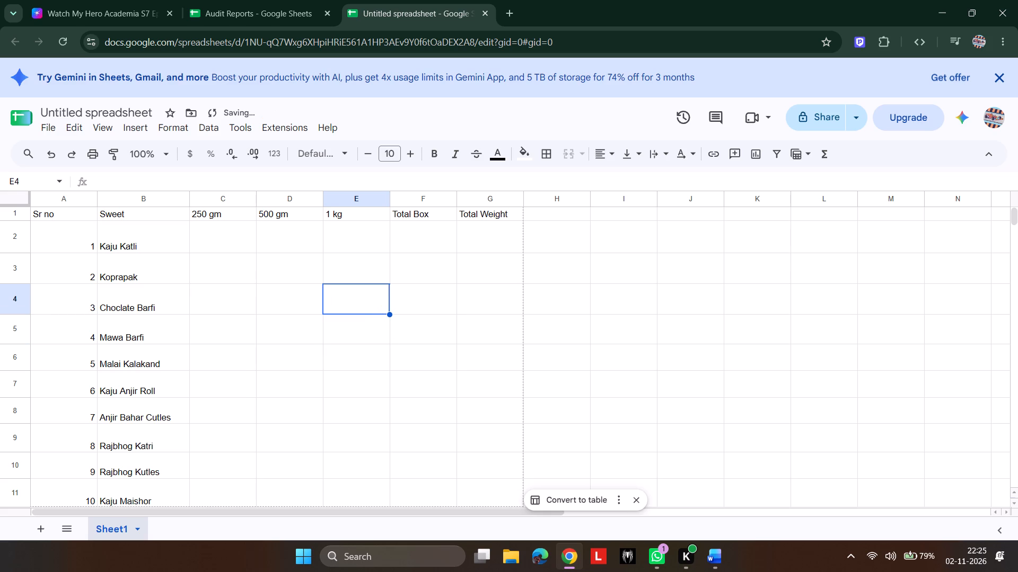
Enter the 1 kg box quantities 16 for Choclate Barfi and 15 for Mawa Barfi in cells E4 and E5.
{"action": "left_click", "coordinate": [371, 298]}
{"action": "key", "text": "1"}
{"action": "key", "text": "6"}
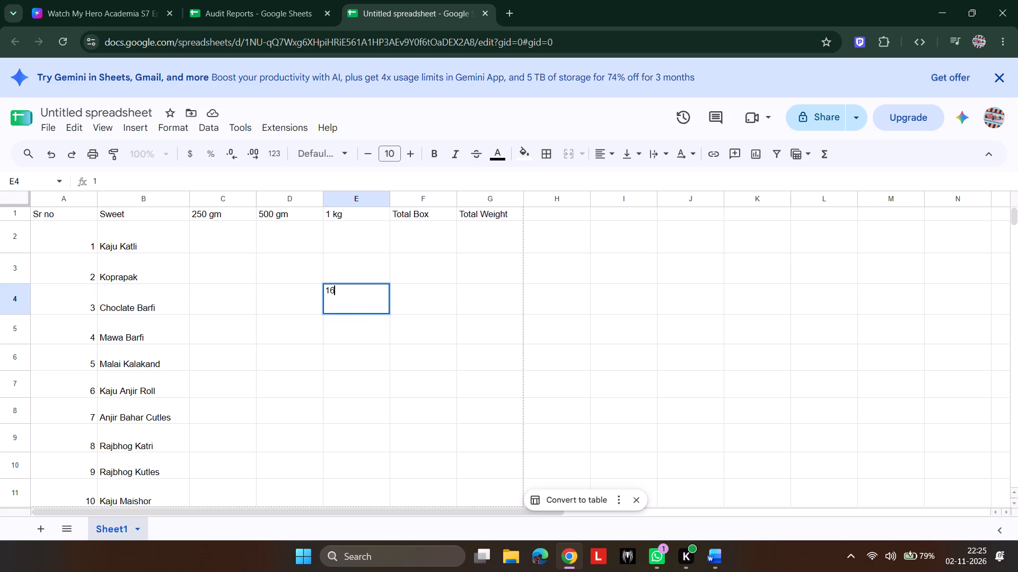
{"action": "left_click", "coordinate": [376, 330]}
{"action": "type", "text": "15"}
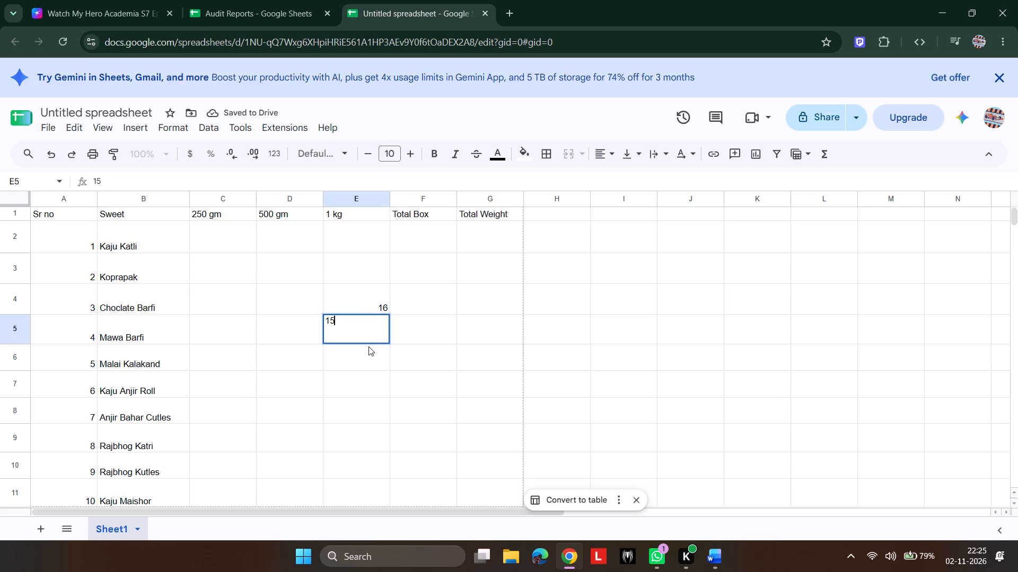
{"action": "left_click", "coordinate": [386, 351]}
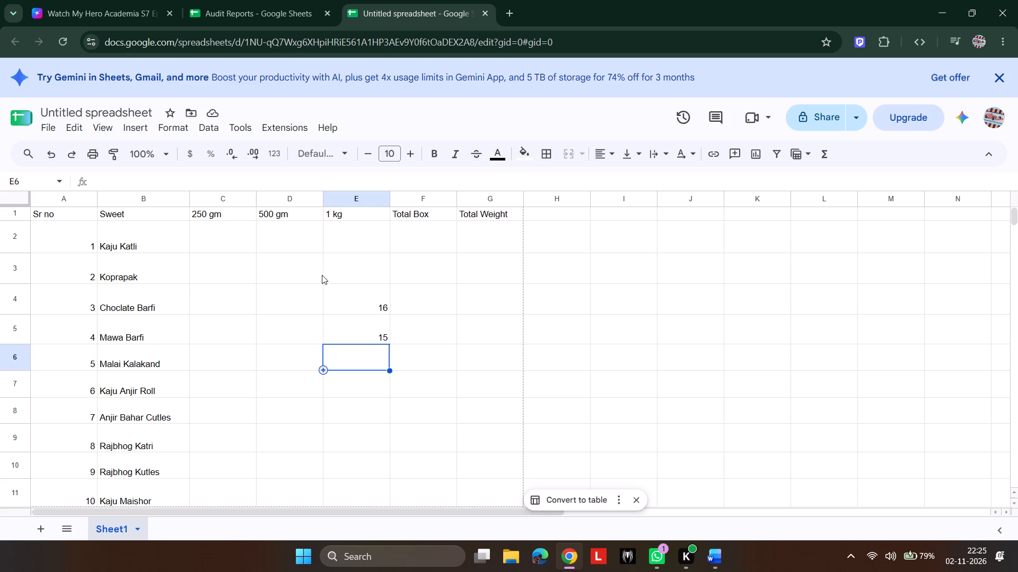
Enter the 500 gm box quantities 28 for Kaju Katli in D2 and 1 for Kaju Anjir Roll in D7.
{"action": "left_click", "coordinate": [295, 241]}
{"action": "type", "text": "28"}
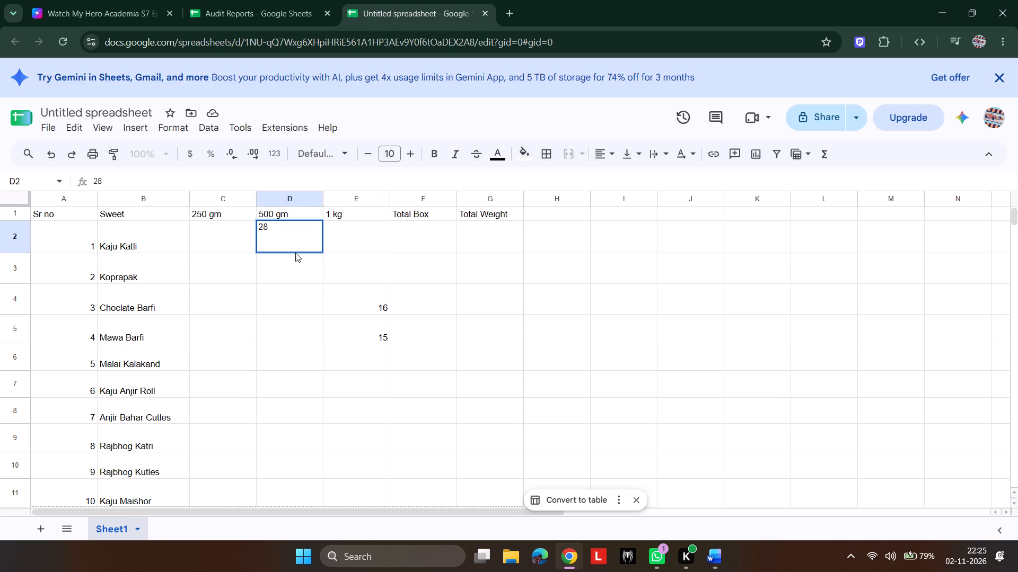
{"action": "left_click", "coordinate": [279, 380]}
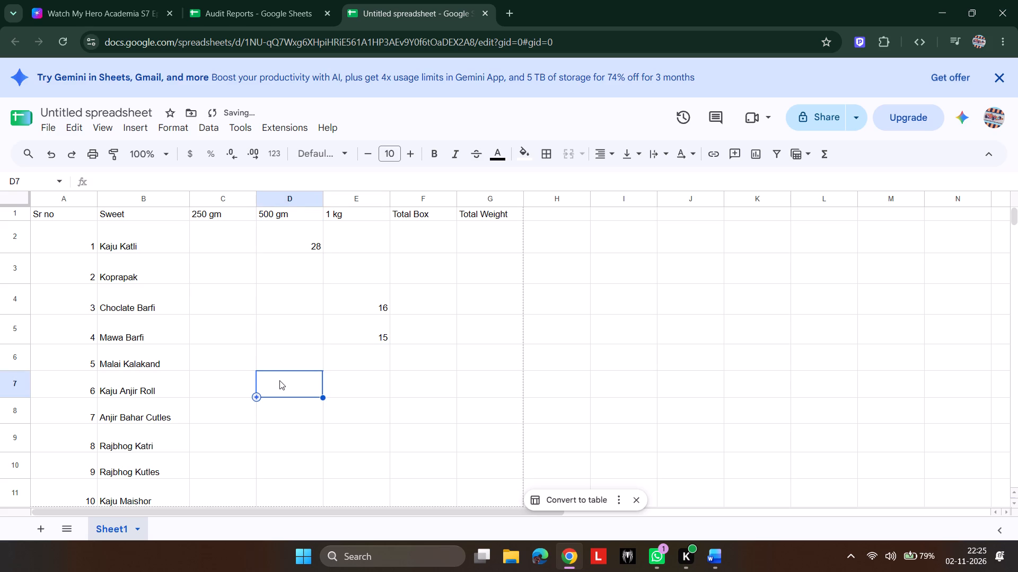
{"action": "key", "text": "1"}
{"action": "left_click", "coordinate": [551, 376]}
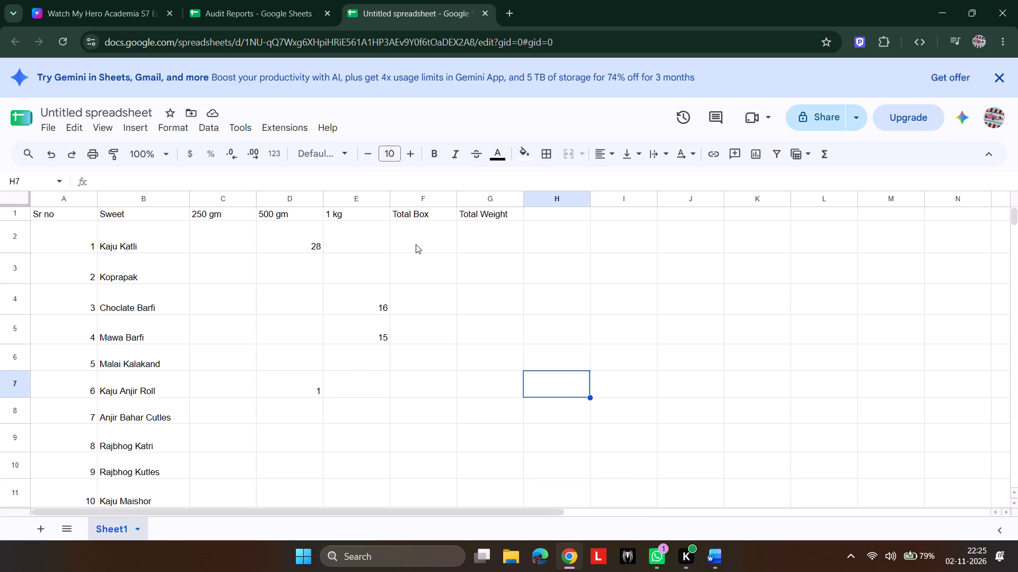
Enter a 1 kg box quantity of 1 each for Kaju Katli, Koprapak and Malai Kalakand in cells E2, E3 and E6.
{"action": "left_click", "coordinate": [366, 241]}
{"action": "key", "text": "1"}
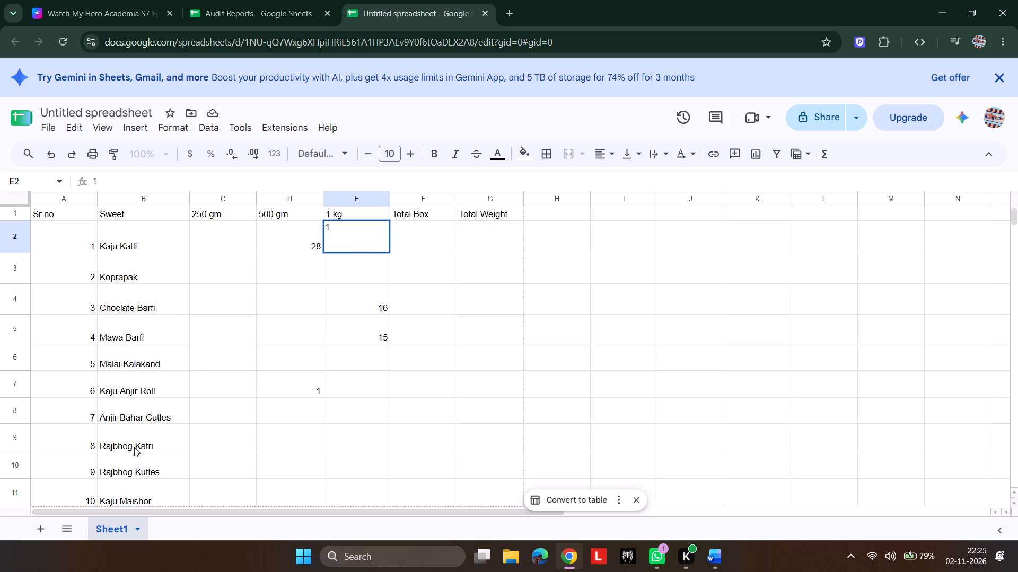
{"action": "left_click", "coordinate": [337, 280]}
{"action": "key", "text": "1"}
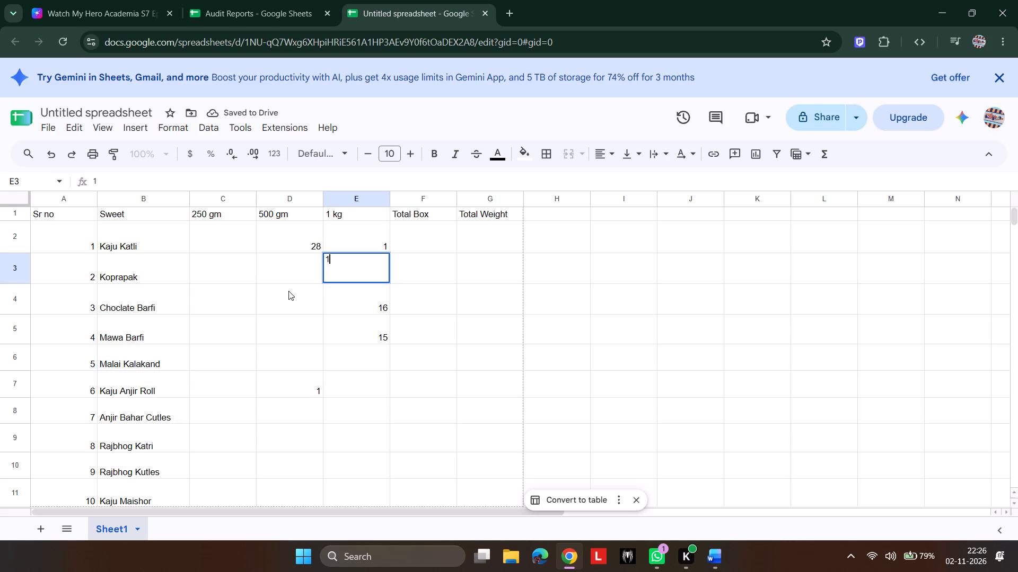
{"action": "left_click", "coordinate": [147, 359]}
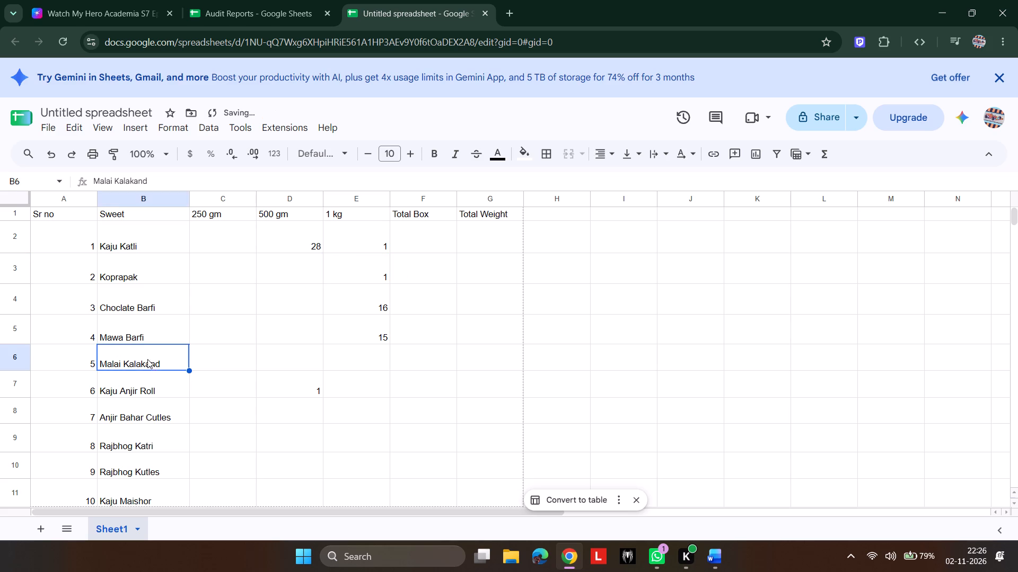
{"action": "left_click", "coordinate": [344, 356]}
{"action": "key", "text": "1"}
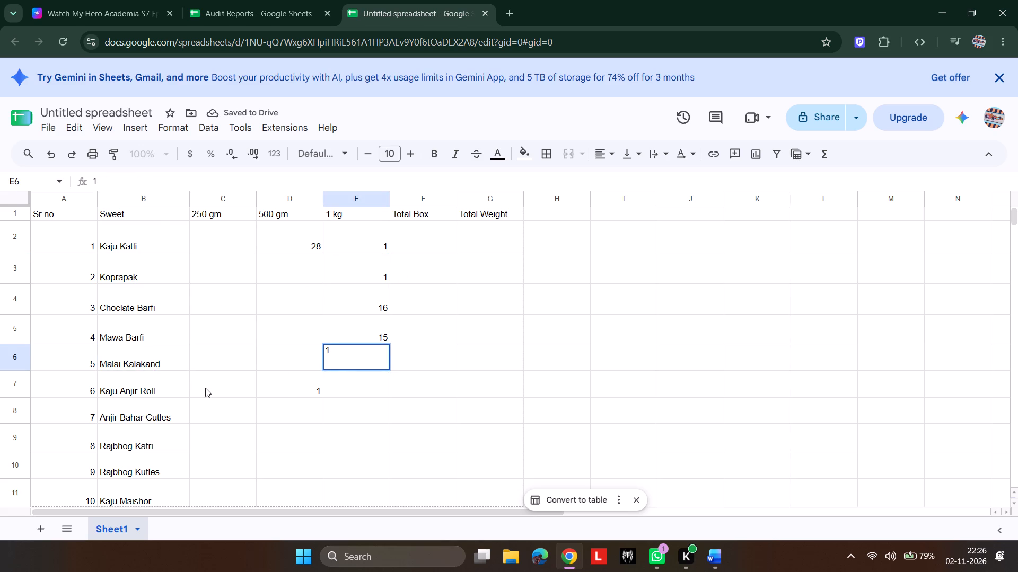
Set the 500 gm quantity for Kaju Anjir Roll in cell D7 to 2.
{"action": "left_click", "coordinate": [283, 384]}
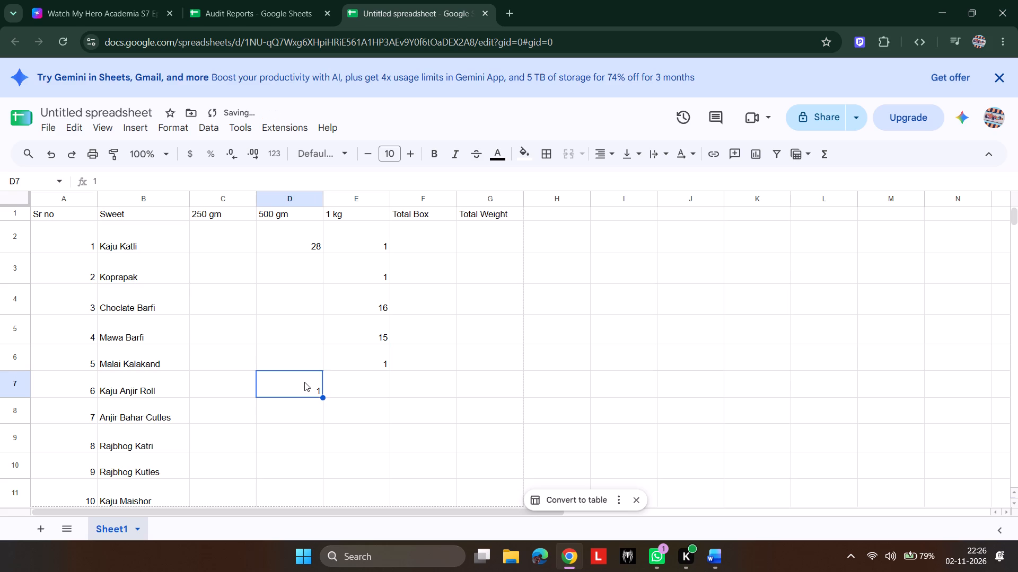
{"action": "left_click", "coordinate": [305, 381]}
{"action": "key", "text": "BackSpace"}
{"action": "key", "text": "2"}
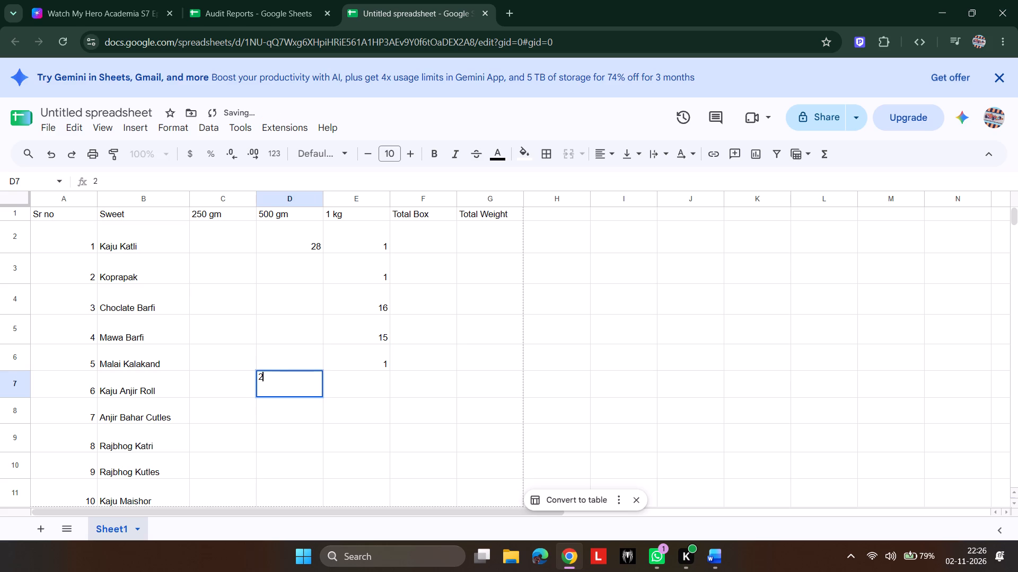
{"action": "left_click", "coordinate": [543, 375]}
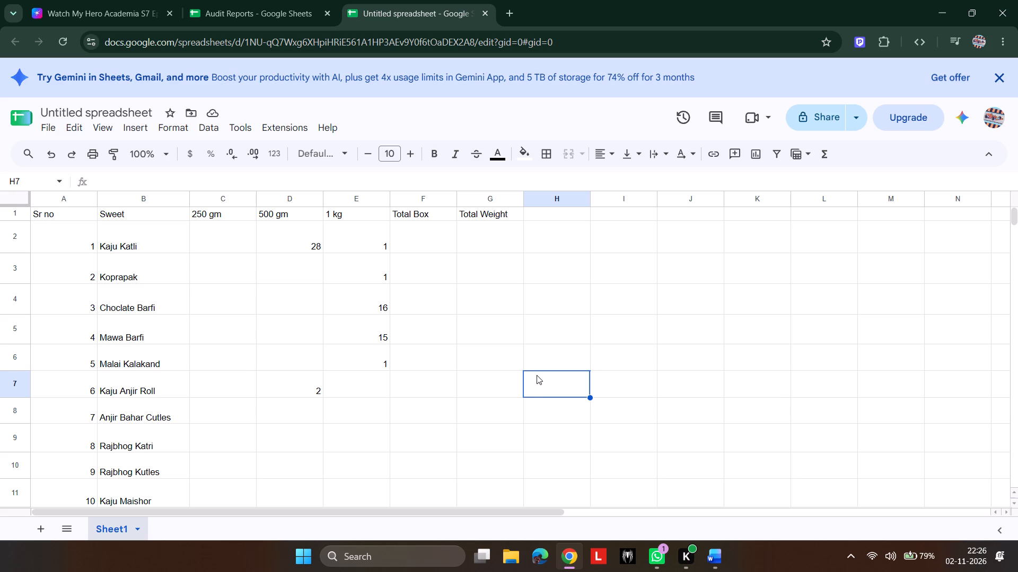
Replace the 500 gm quantity for Kaju Anjir Roll in cell D7 with "1+1".
{"action": "left_click", "coordinate": [305, 380]}
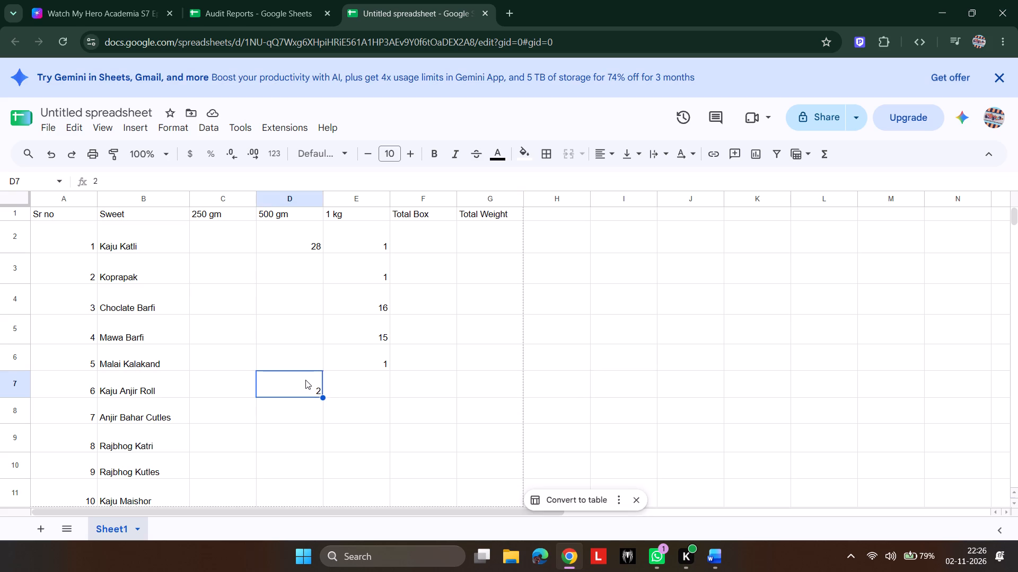
{"action": "key", "text": "BackSpace"}
{"action": "key", "text": "1"}
{"action": "type", "text": "+1"}
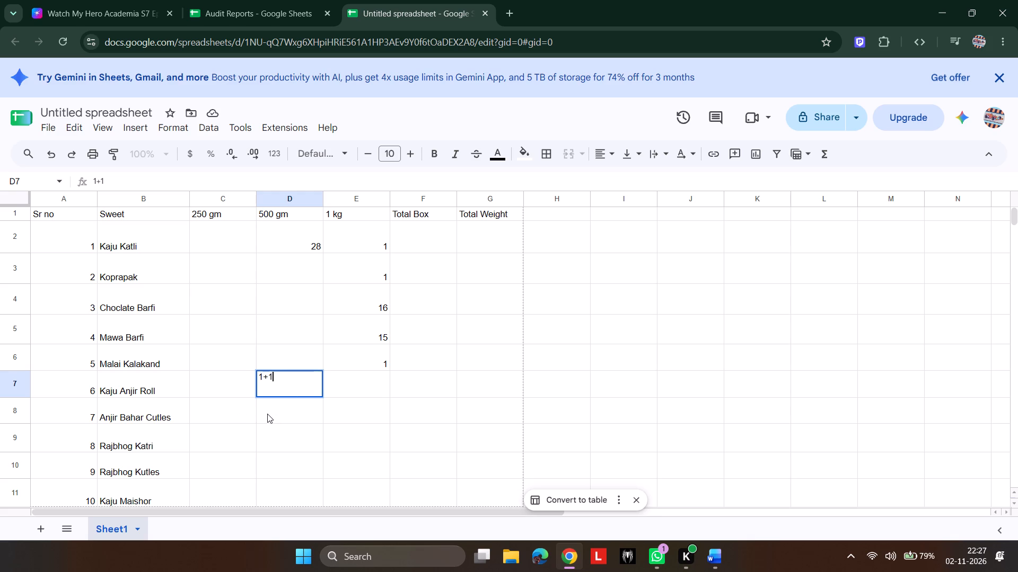
Enter 1 under both 250 gm and 500 gm for Anjir Bahar Cutles, and 1 under 250 gm for Rajbhog Kutles.
{"action": "left_click", "coordinate": [243, 408]}
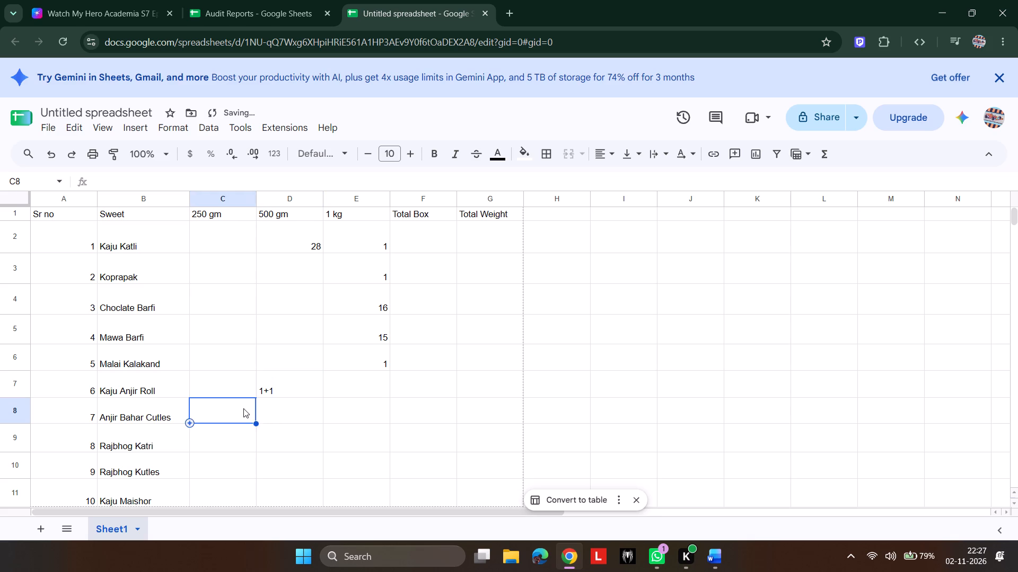
{"action": "key", "text": "1"}
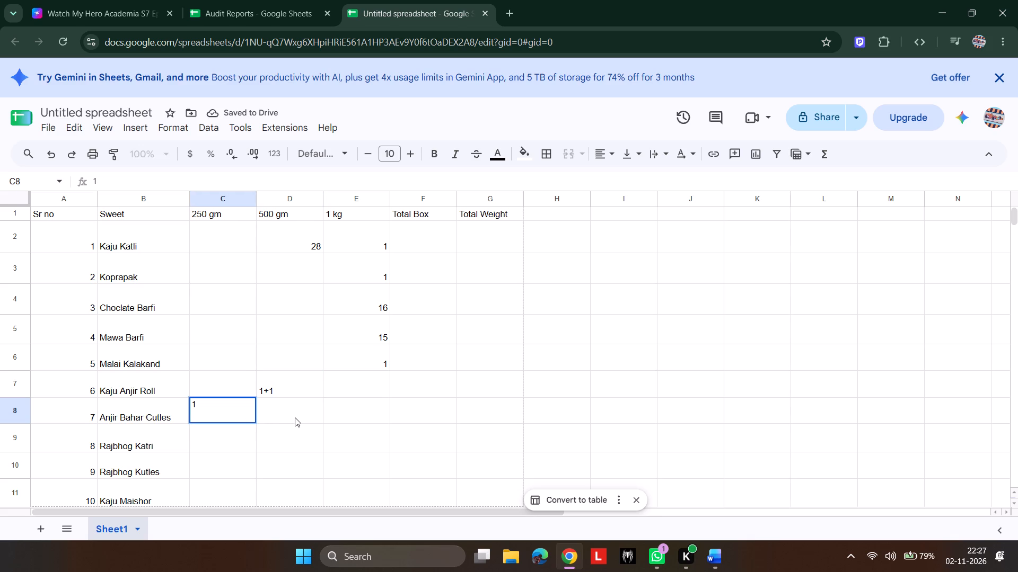
{"action": "left_click", "coordinate": [295, 411]}
{"action": "key", "text": "1"}
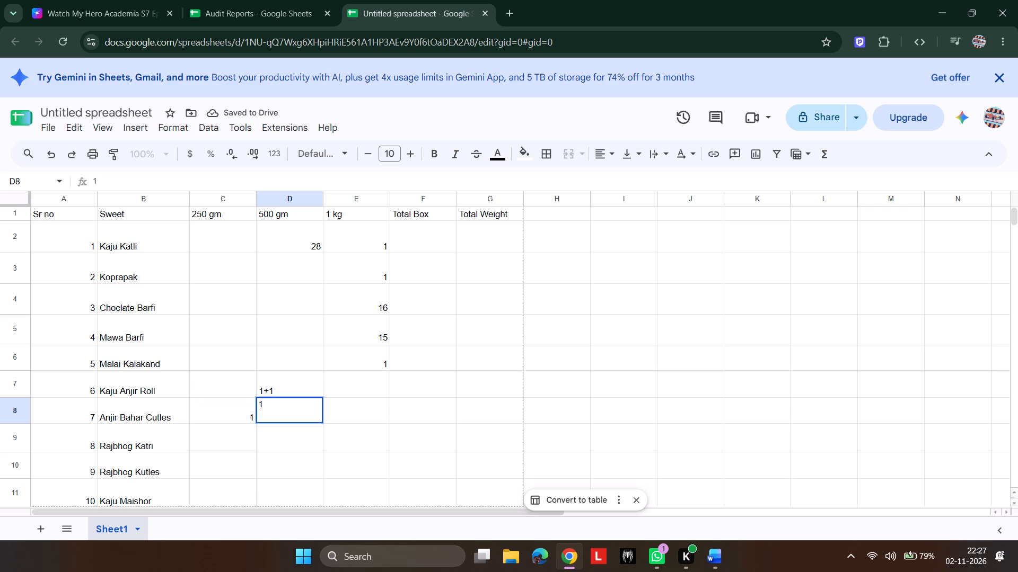
{"action": "scroll", "coordinate": [275, 408], "scroll_direction": "down", "scroll_amount": 1}
{"action": "left_click", "coordinate": [230, 461]}
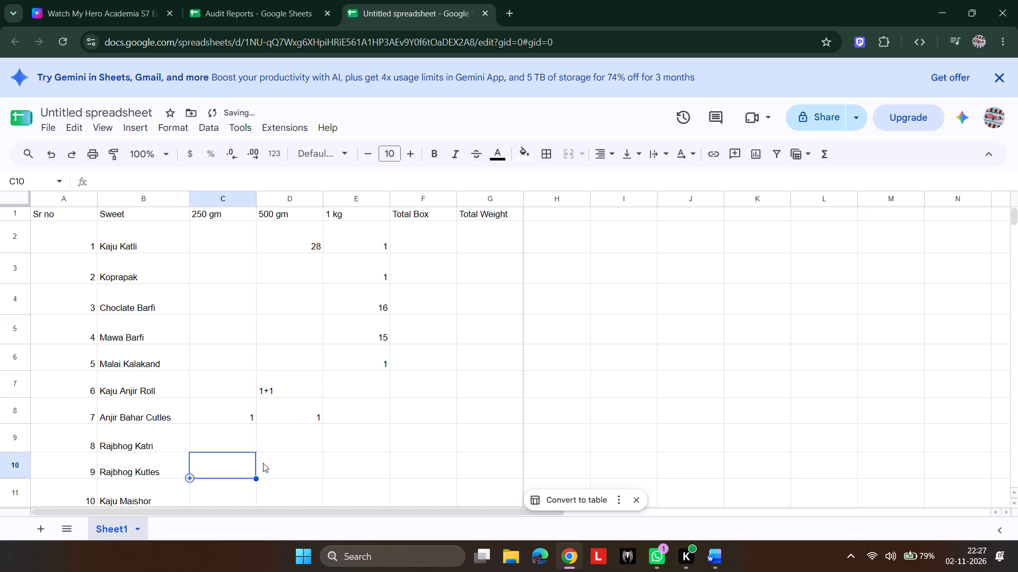
{"action": "key", "text": "1"}
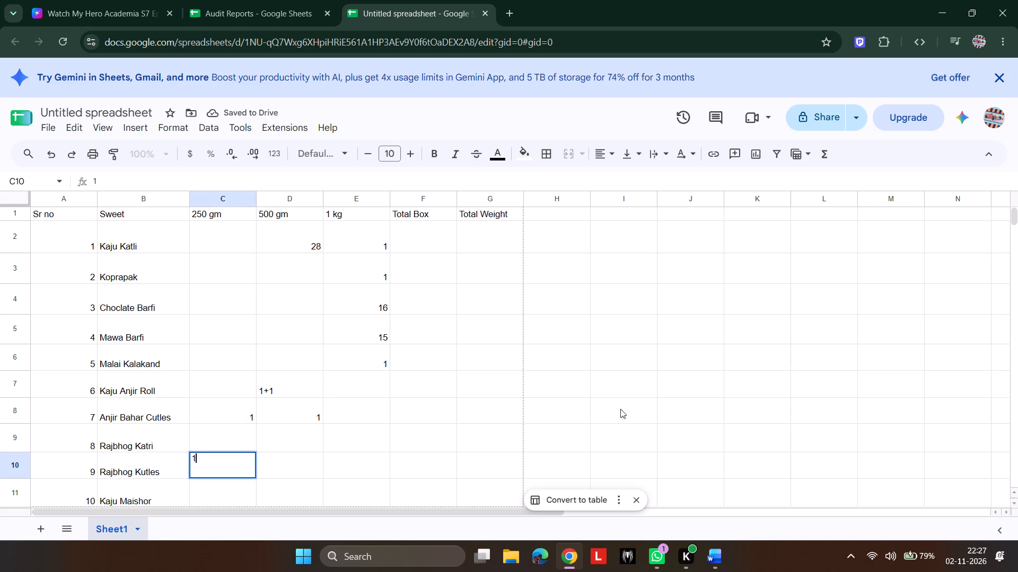
{"action": "left_click", "coordinate": [636, 399]}
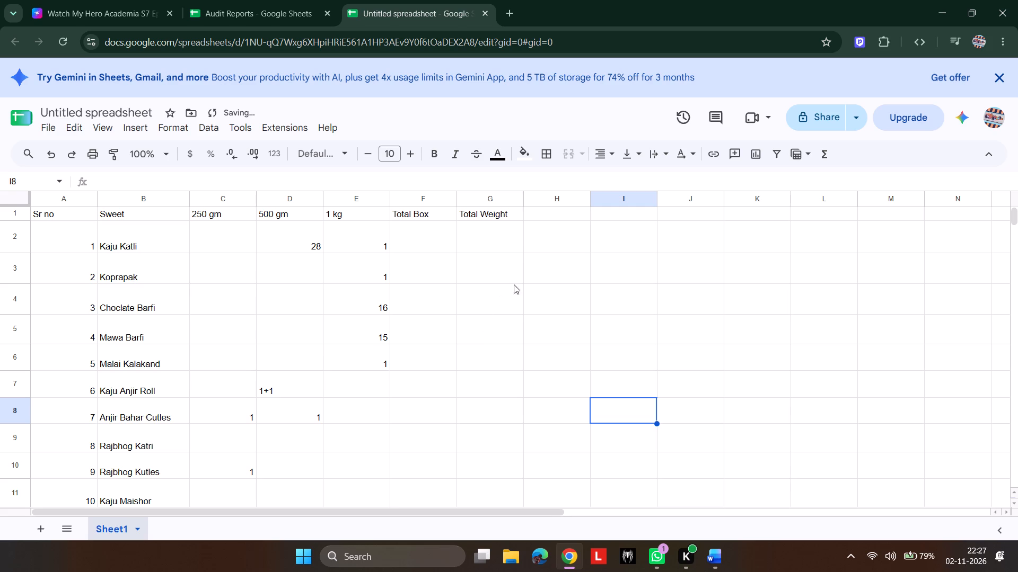
Dismiss the Gemini promotion banner and show the spreadsheet in full screen.
{"action": "left_click", "coordinate": [996, 85]}
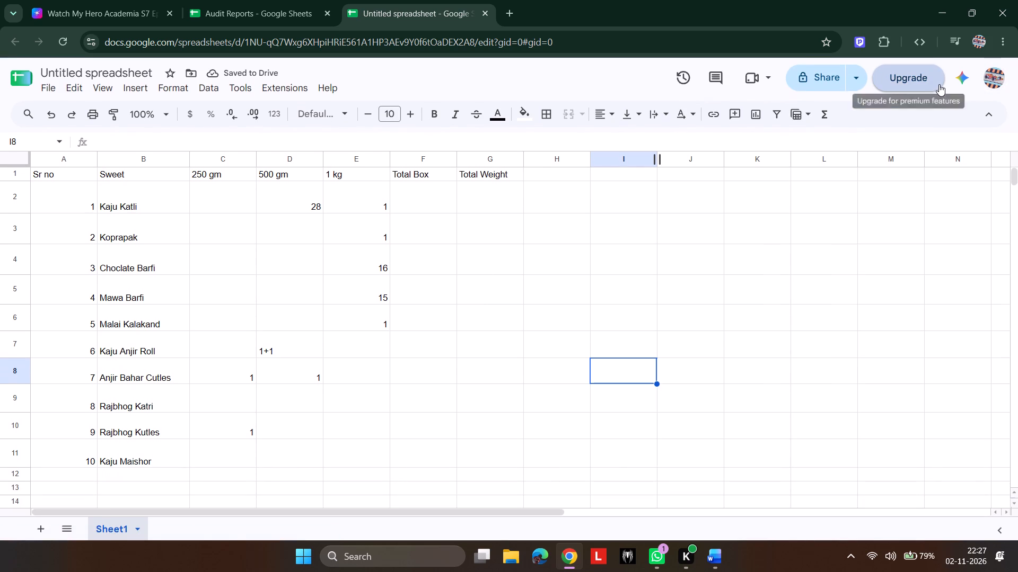
{"action": "key", "text": "F11"}
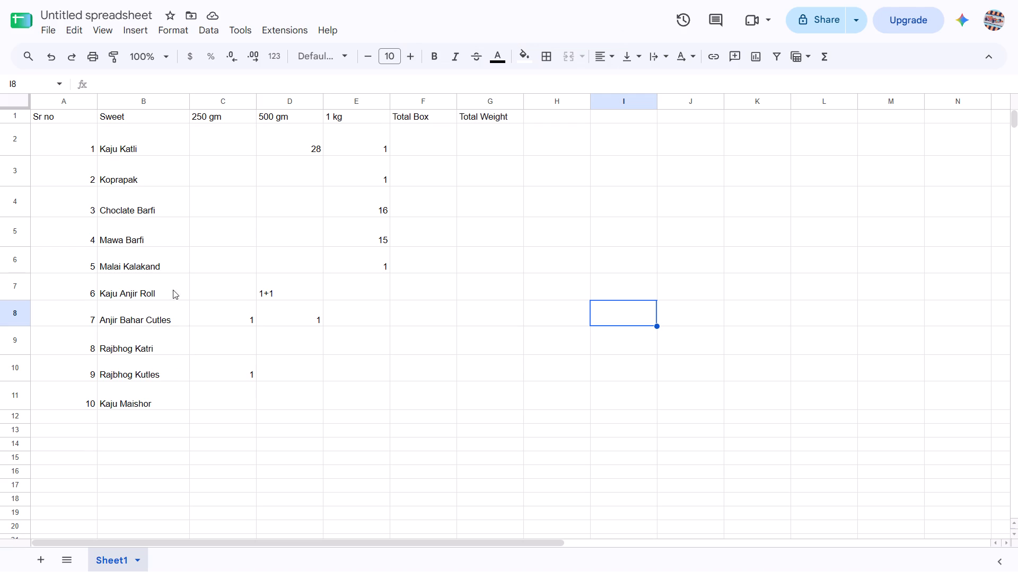
Enter 1 under 250 gm for Koprapak and Mawa Barfi, and 2 under 500 gm for Malai Kalakand and Kaju Maishor.
{"action": "left_click", "coordinate": [223, 177]}
{"action": "key", "text": "1"}
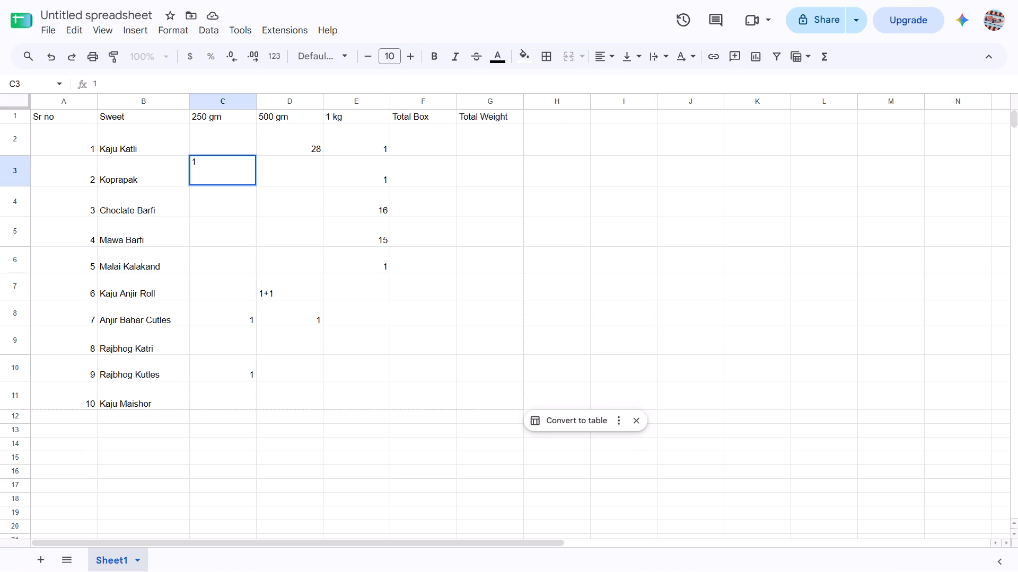
{"action": "left_click", "coordinate": [220, 234]}
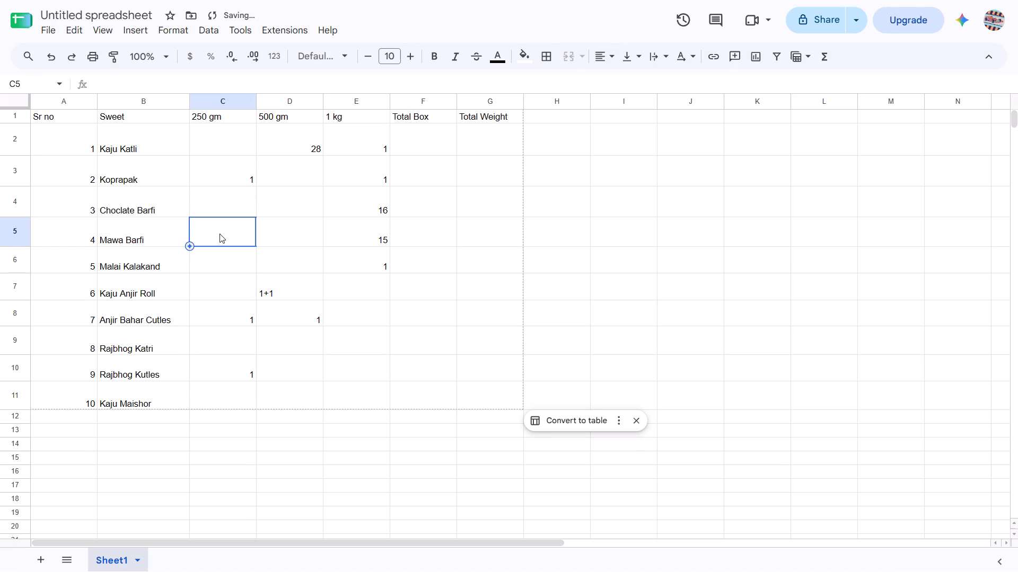
{"action": "key", "text": "1"}
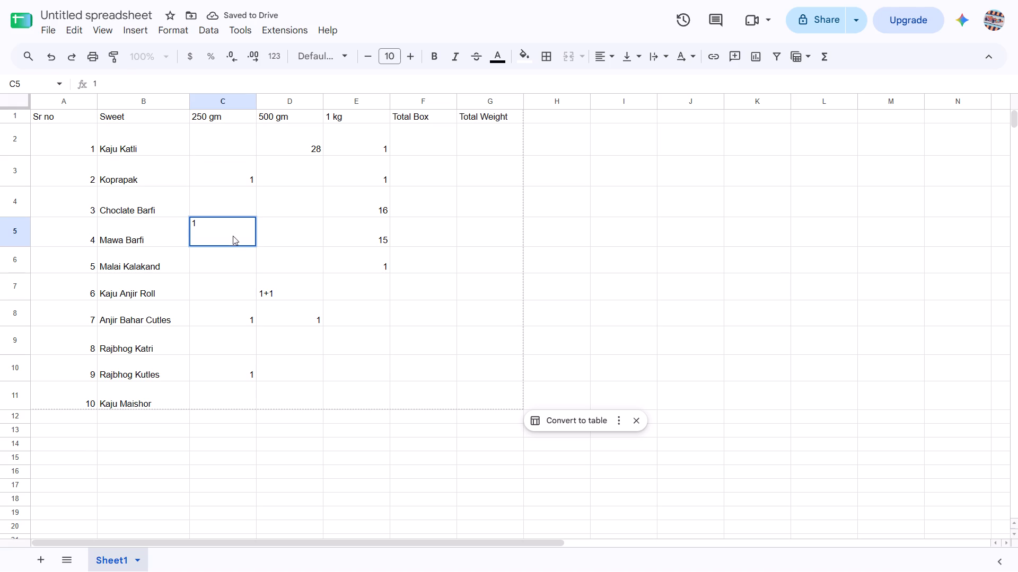
{"action": "left_click", "coordinate": [287, 260]}
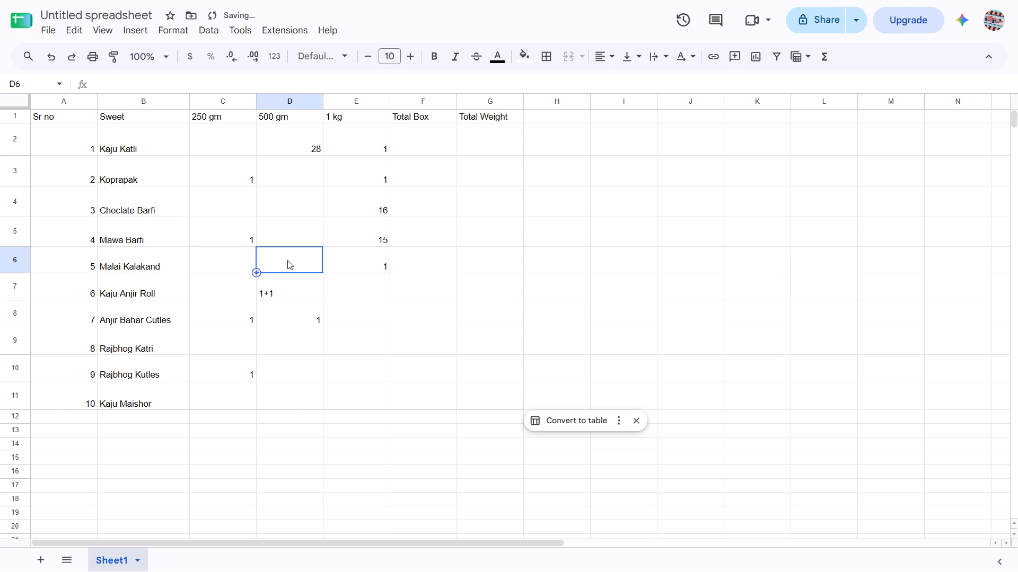
{"action": "key", "text": "2"}
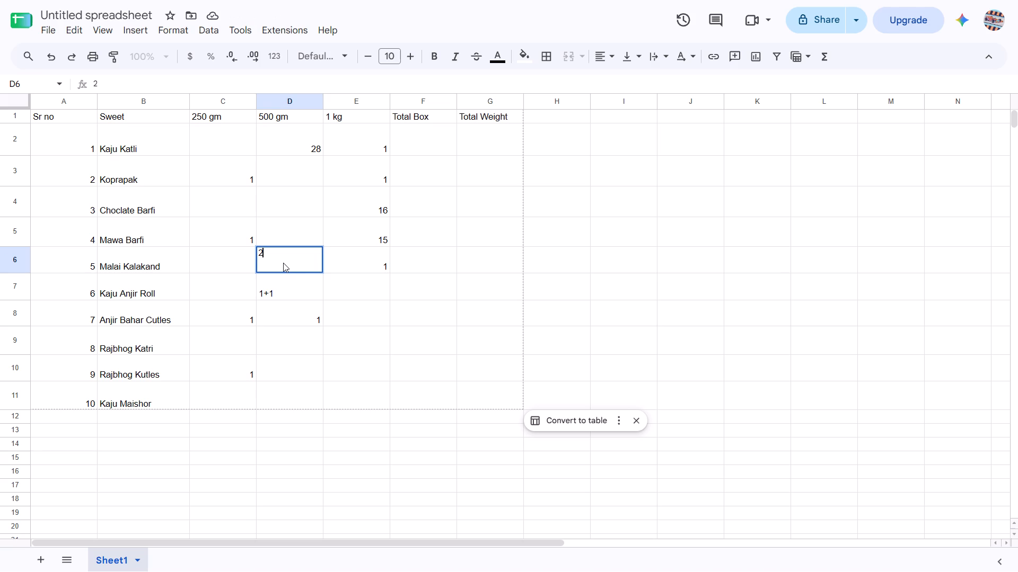
{"action": "left_click", "coordinate": [289, 390]}
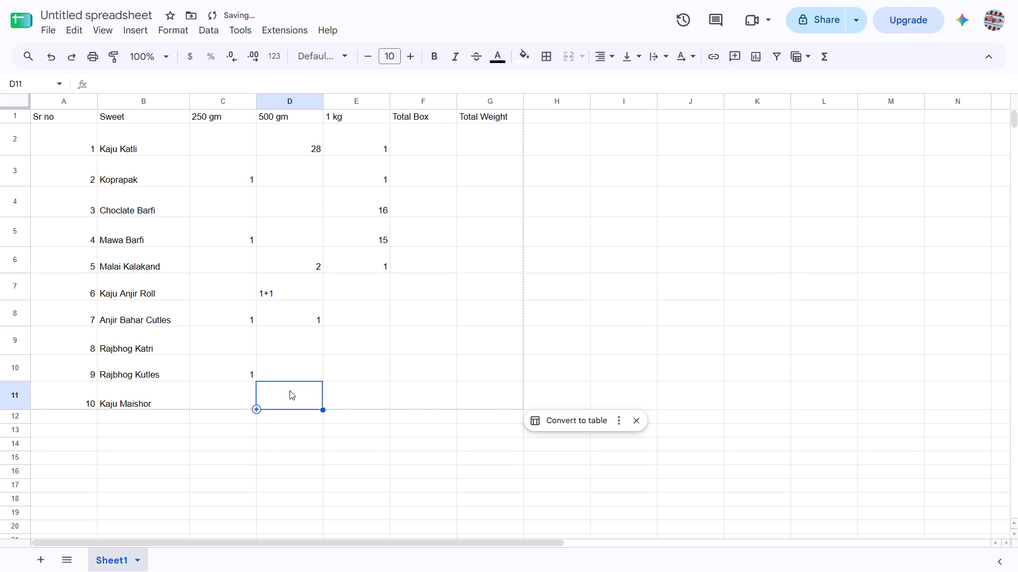
{"action": "key", "text": "2"}
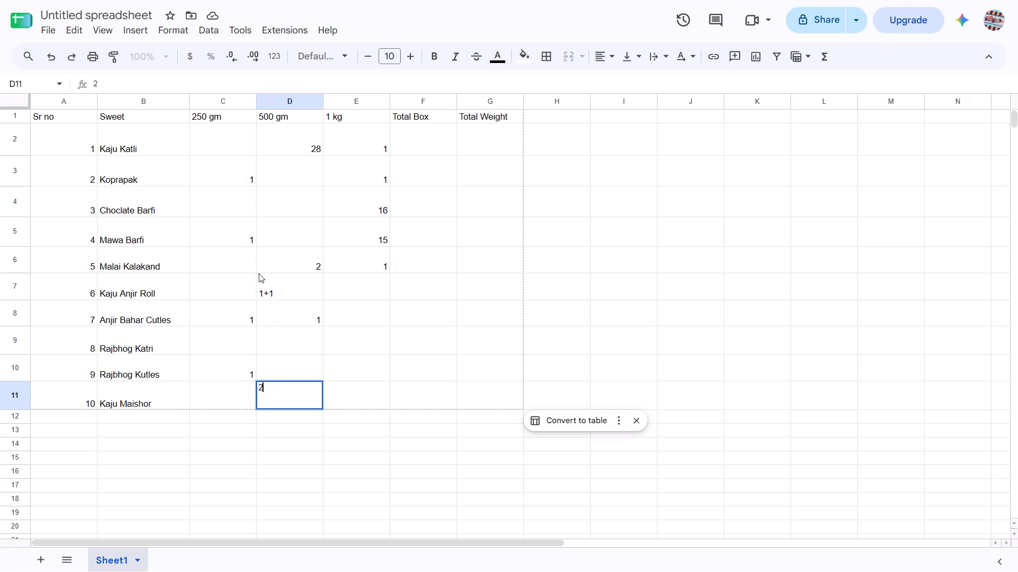
Enter 1 under 250 gm for Kaju Katli and change the 250 gm quantity for Koprapak to "1+1".
{"action": "left_click", "coordinate": [240, 145]}
{"action": "key", "text": "2"}
{"action": "key", "text": "BackSpace"}
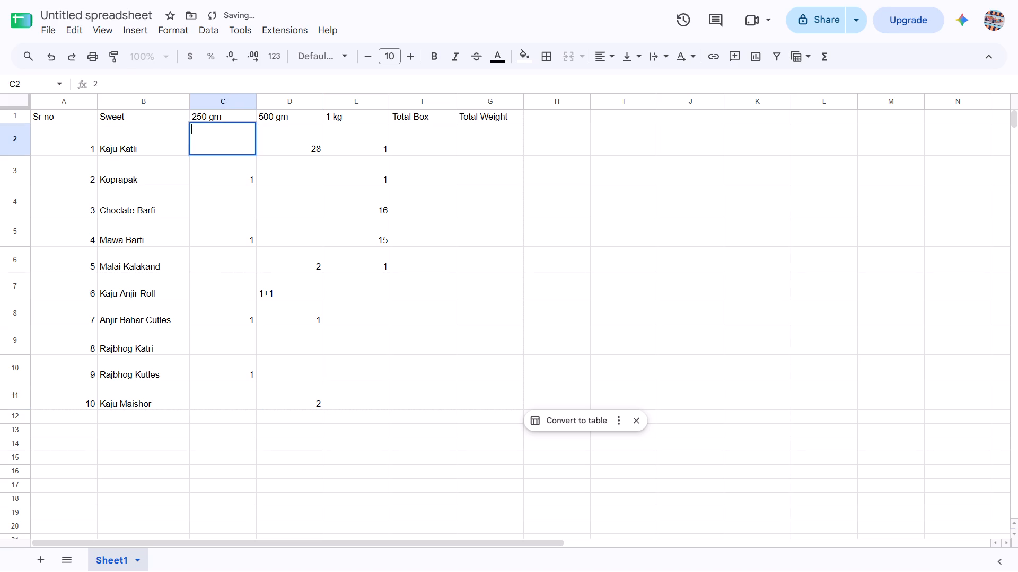
{"action": "key", "text": "1"}
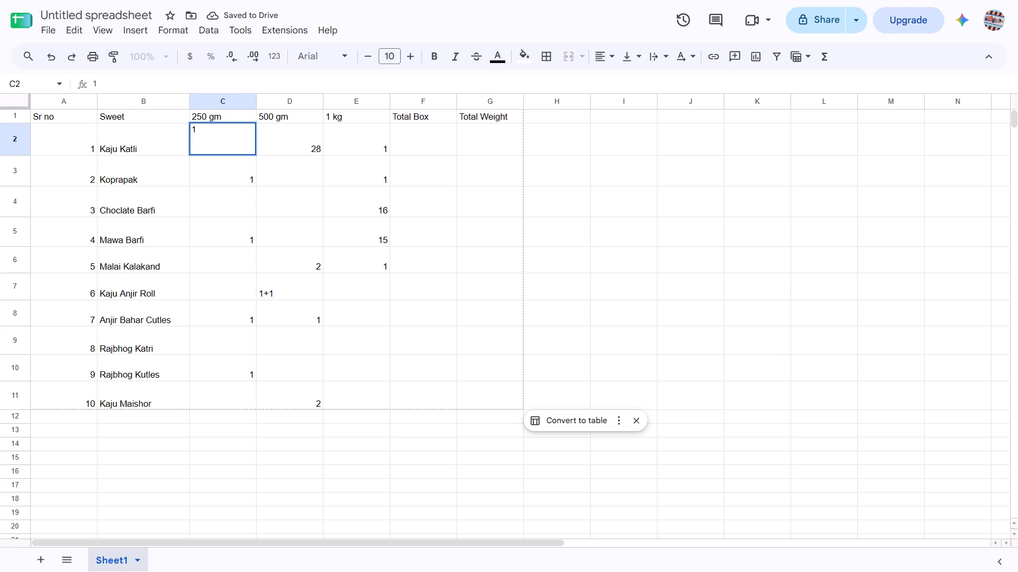
{"action": "left_click", "coordinate": [237, 164]}
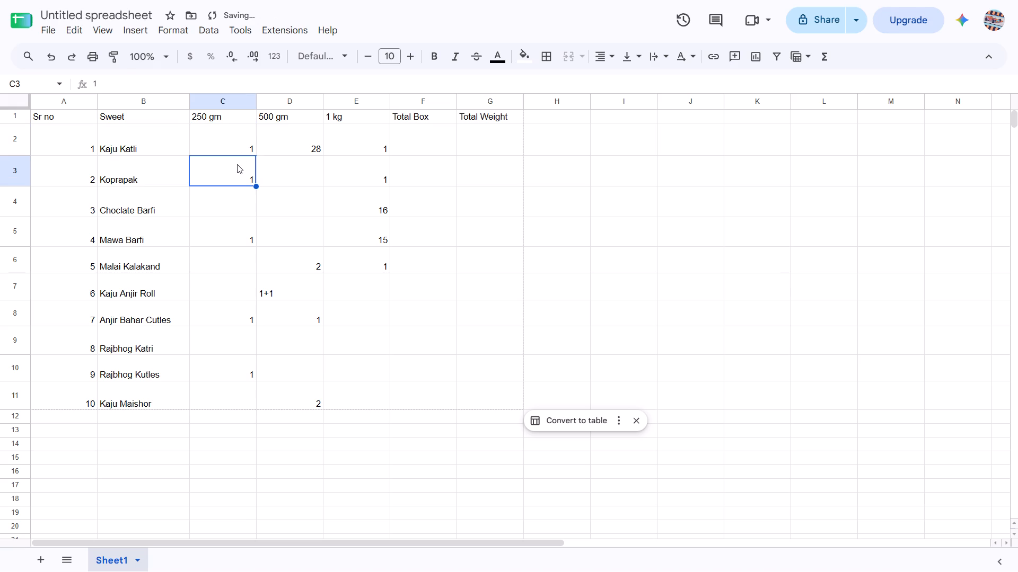
{"action": "double_click", "coordinate": [215, 158]}
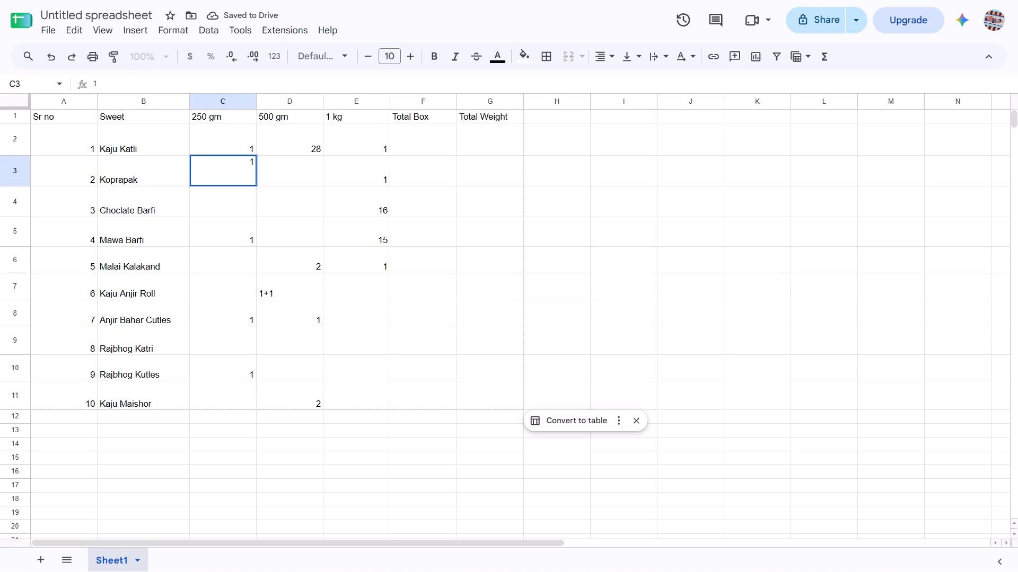
{"action": "type", "text": "+1"}
Enter 1 under 250 gm for Kaju Anjir Roll and change both the 250 gm and 500 gm quantities for Anjir Bahar Cutles to "1+1".
{"action": "left_click", "coordinate": [217, 288]}
{"action": "key", "text": "1"}
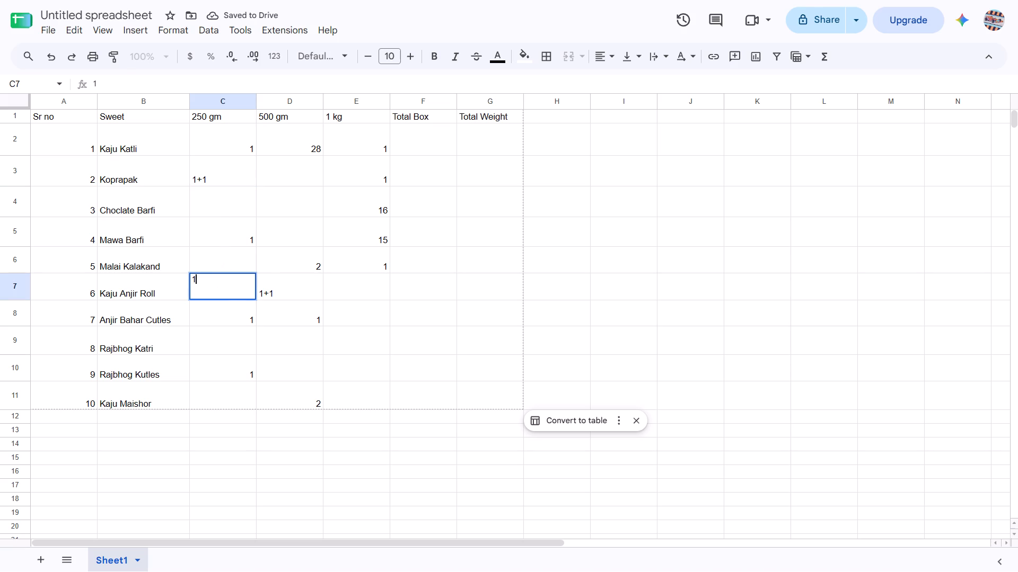
{"action": "left_click", "coordinate": [224, 312]}
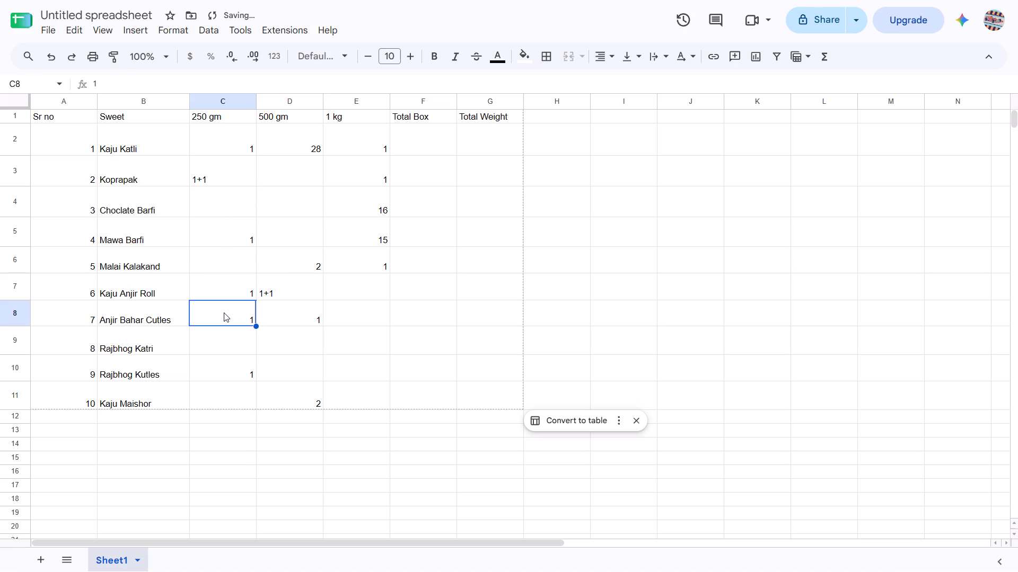
{"action": "double_click", "coordinate": [224, 312]}
{"action": "type", "text": "+1"}
{"action": "double_click", "coordinate": [287, 314]}
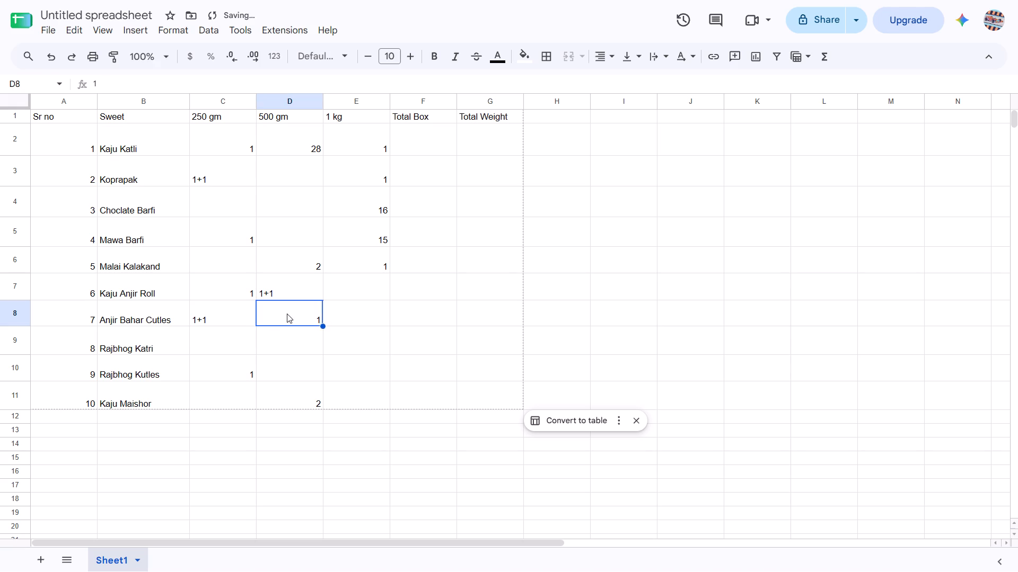
{"action": "type", "text": "+1"}
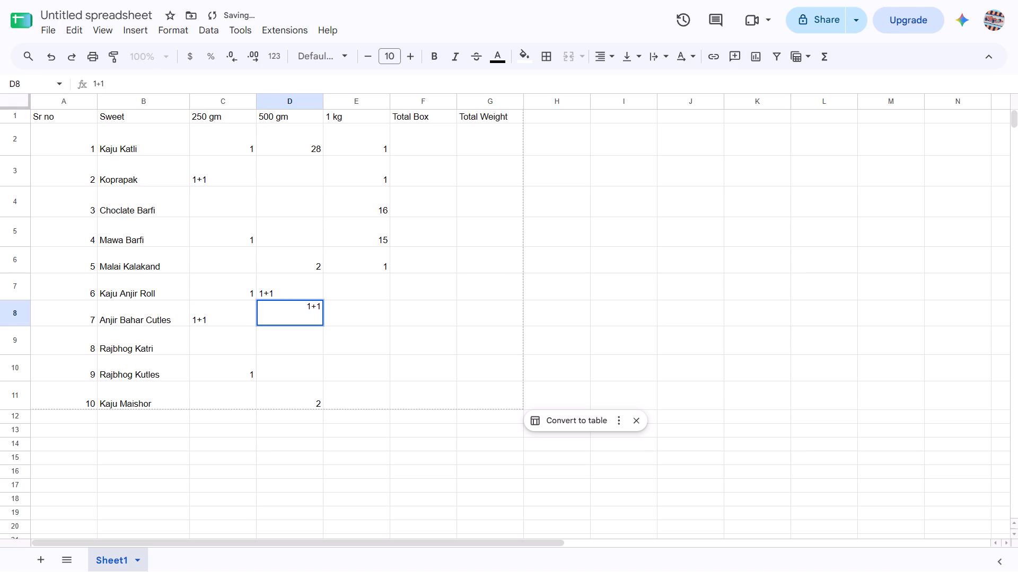
{"action": "left_click", "coordinate": [309, 334]}
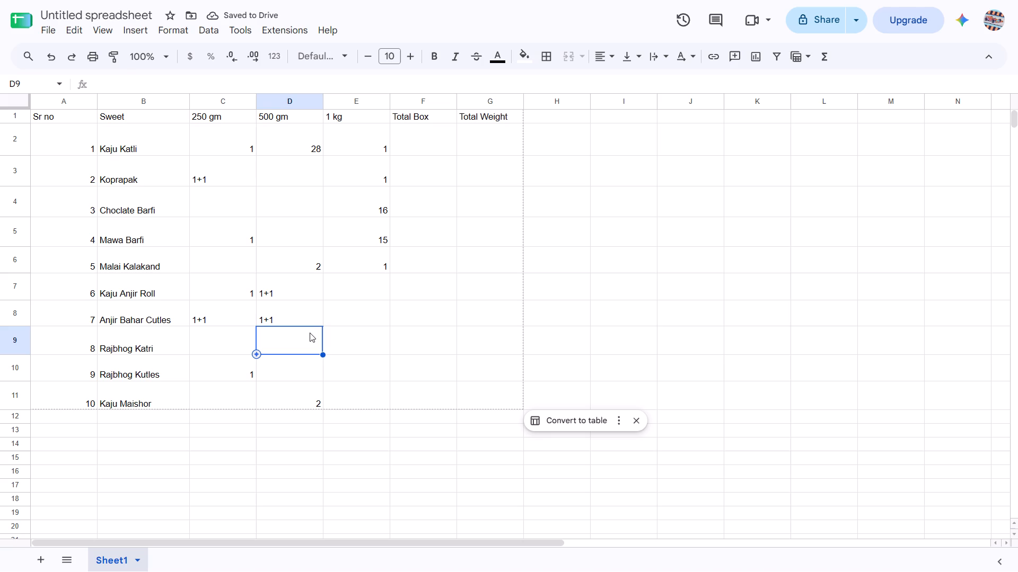
Change the Kaju Katli quantities to "1+8" under 250 gm and "28+4" under 500 gm.
{"action": "triple_click", "coordinate": [237, 140]}
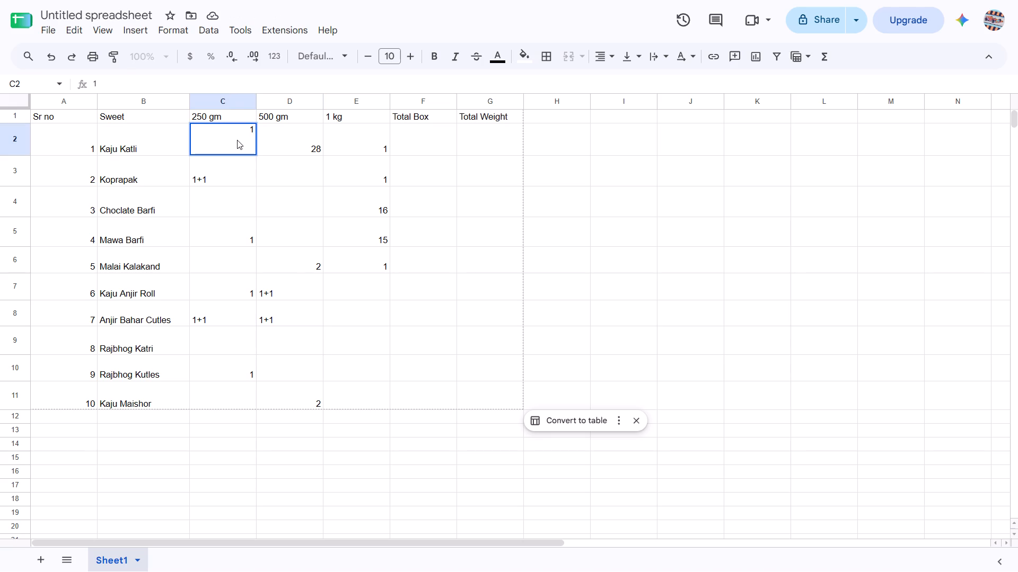
{"action": "key", "text": "Right"}
{"action": "key", "text": "Left"}
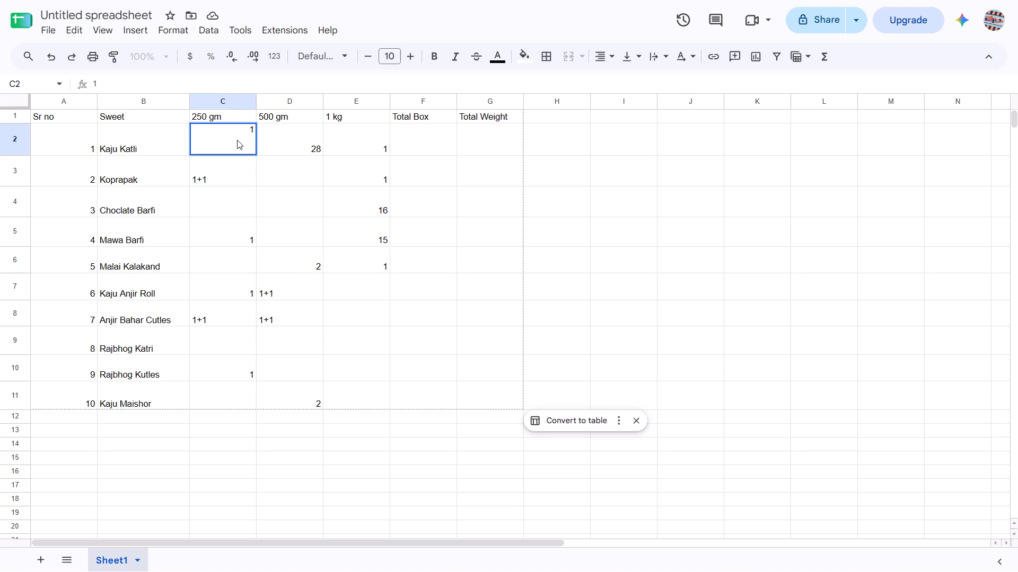
{"action": "double_click", "coordinate": [237, 140]}
{"action": "left_click", "coordinate": [252, 131]}
{"action": "key", "text": "shift+plus"}
{"action": "key", "text": "8"}
{"action": "double_click", "coordinate": [322, 140]}
{"action": "double_click", "coordinate": [310, 147]}
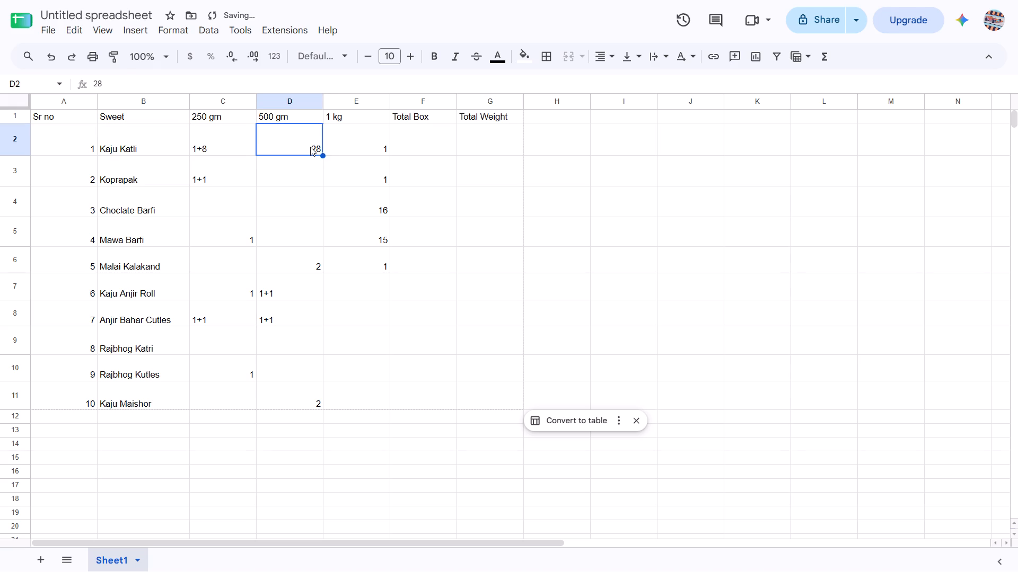
{"action": "key", "text": "shift+plus"}
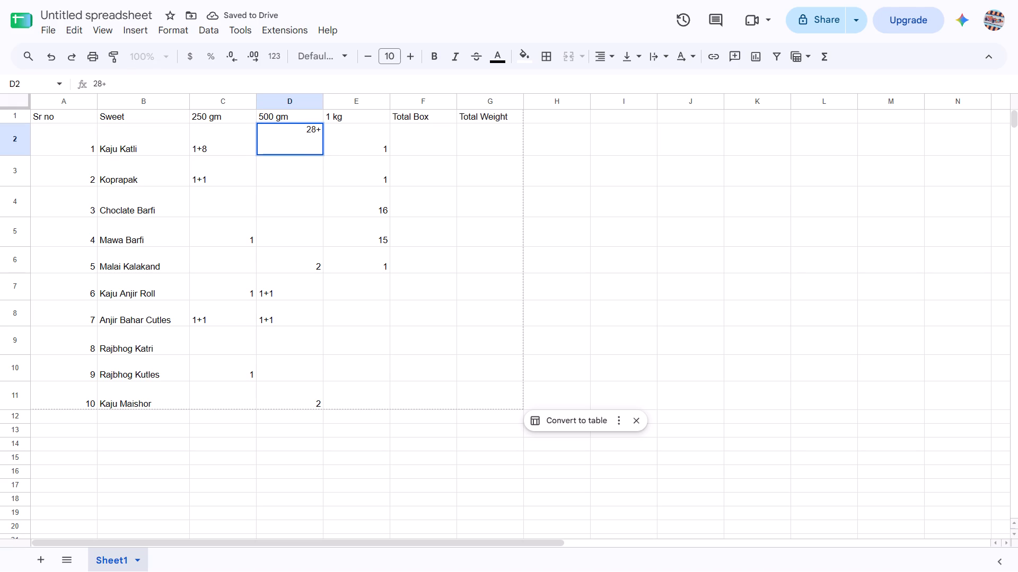
{"action": "key", "text": "4"}
Change the 500 gm quantity for Kaju Maishor in cell D11 to "2+2".
{"action": "double_click", "coordinate": [292, 391]}
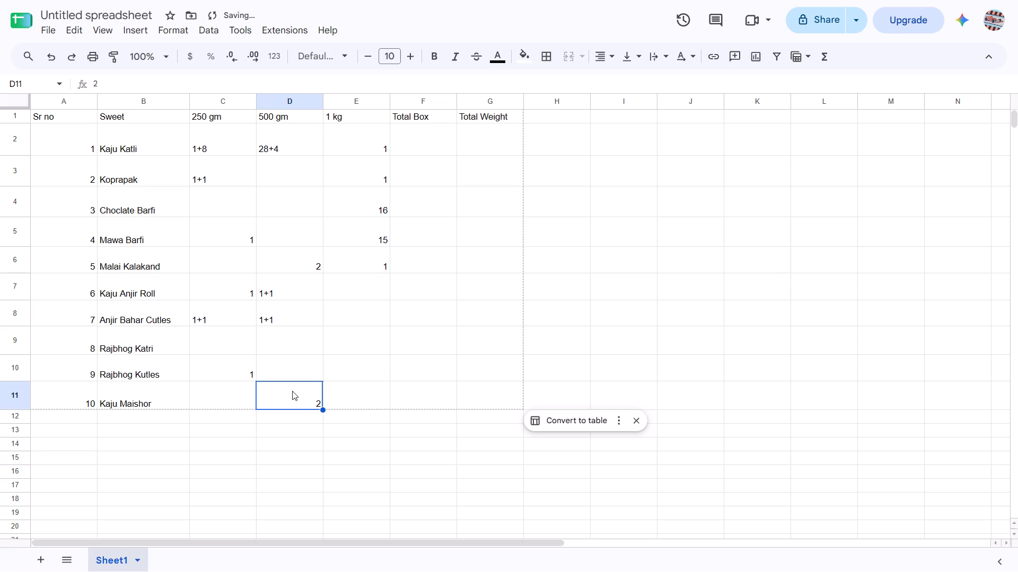
{"action": "type", "text": "+2"}
{"action": "left_click", "coordinate": [356, 474]}
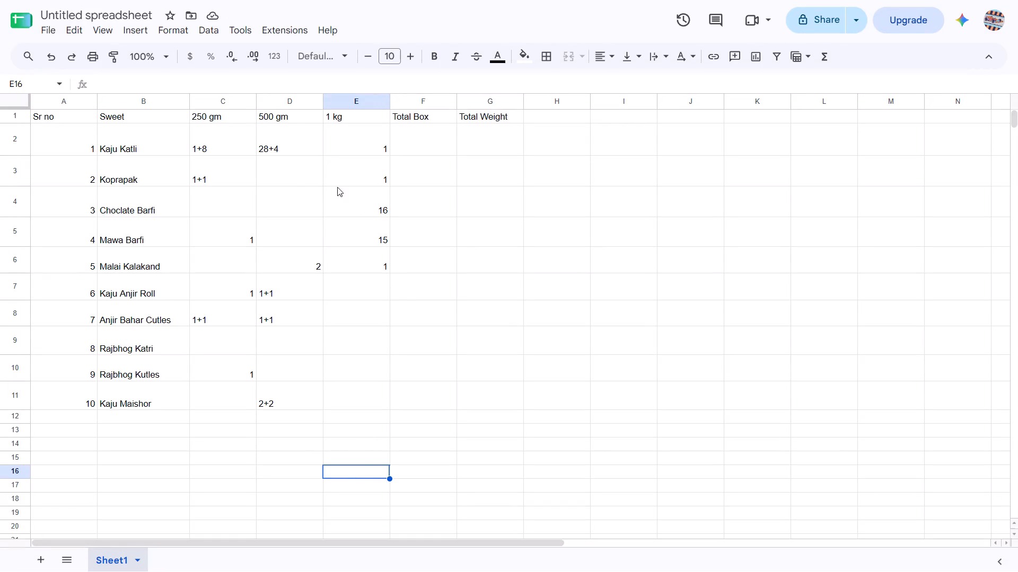
Change the 1 kg quantity for Koprapak to "1+1" and the 250 gm quantity for Mawa Barfi to "1+6".
{"action": "double_click", "coordinate": [368, 166]}
{"action": "type", "text": "+1"}
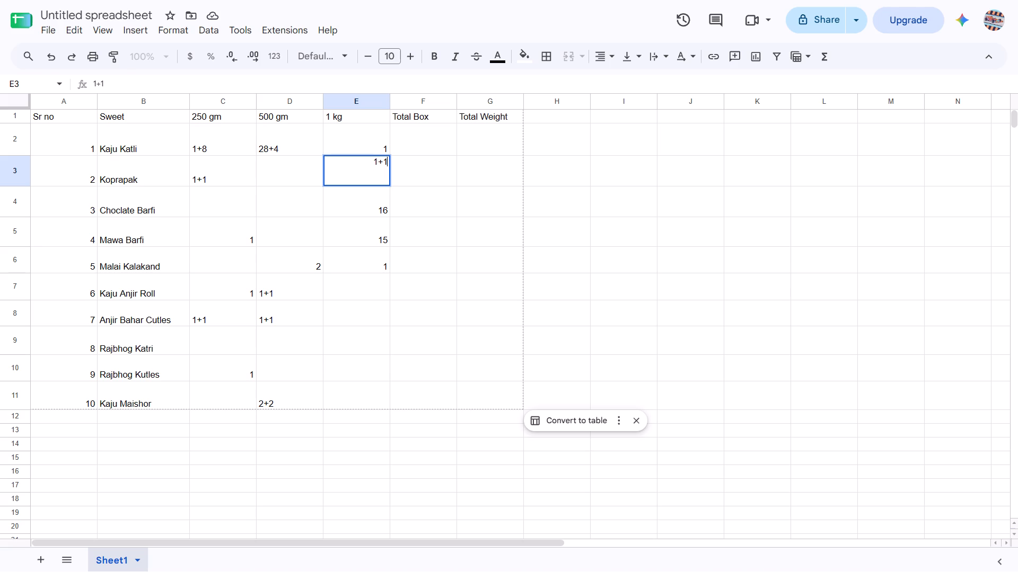
{"action": "double_click", "coordinate": [224, 240]}
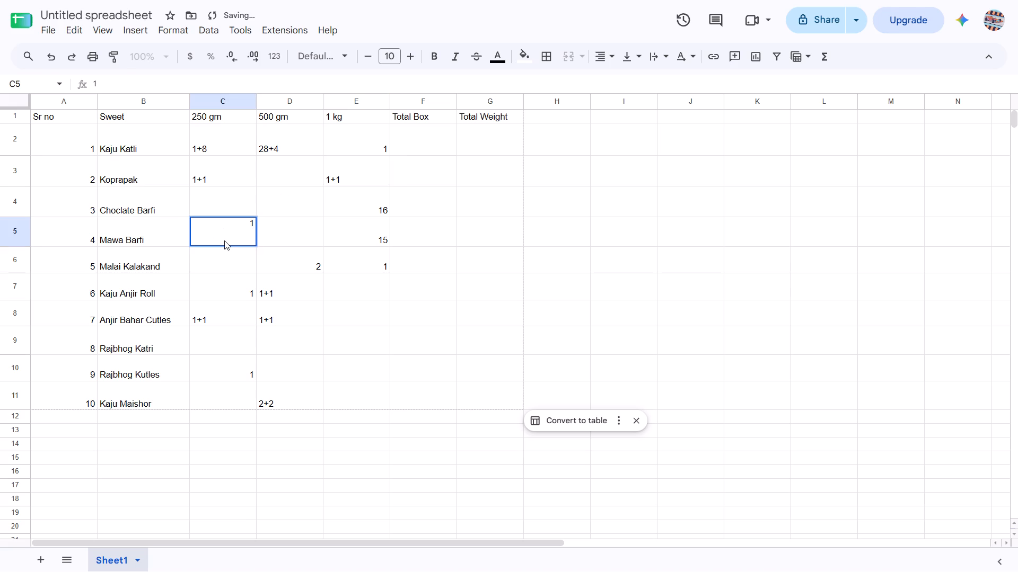
{"action": "key", "text": "shift+plus"}
{"action": "key", "text": "6"}
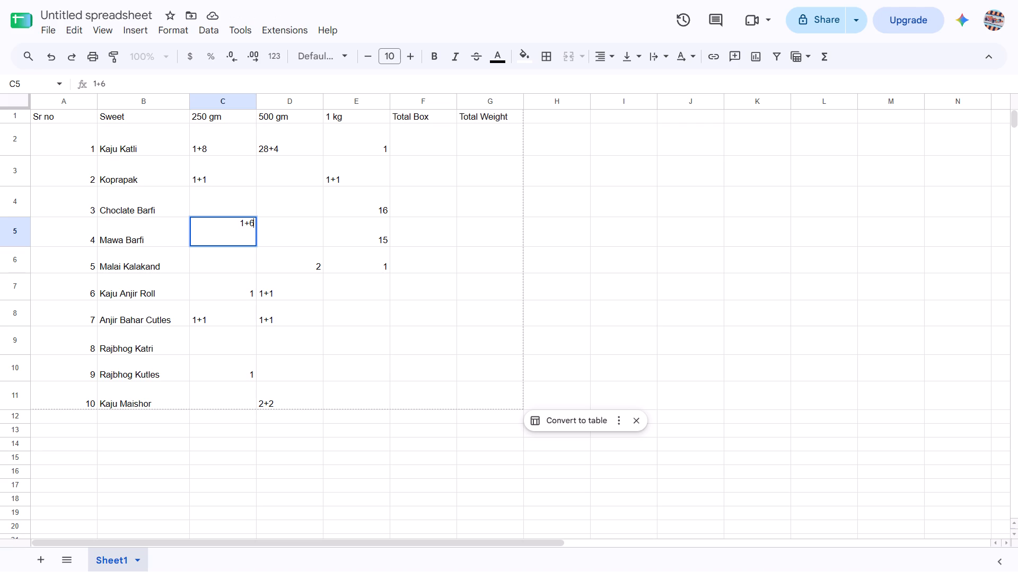
Extend the 500 gm quantities to "28+4+85" for Kaju Katli and "2+2+2" for Kaju Maishor.
{"action": "double_click", "coordinate": [292, 146]}
{"action": "key", "text": "shift+plus"}
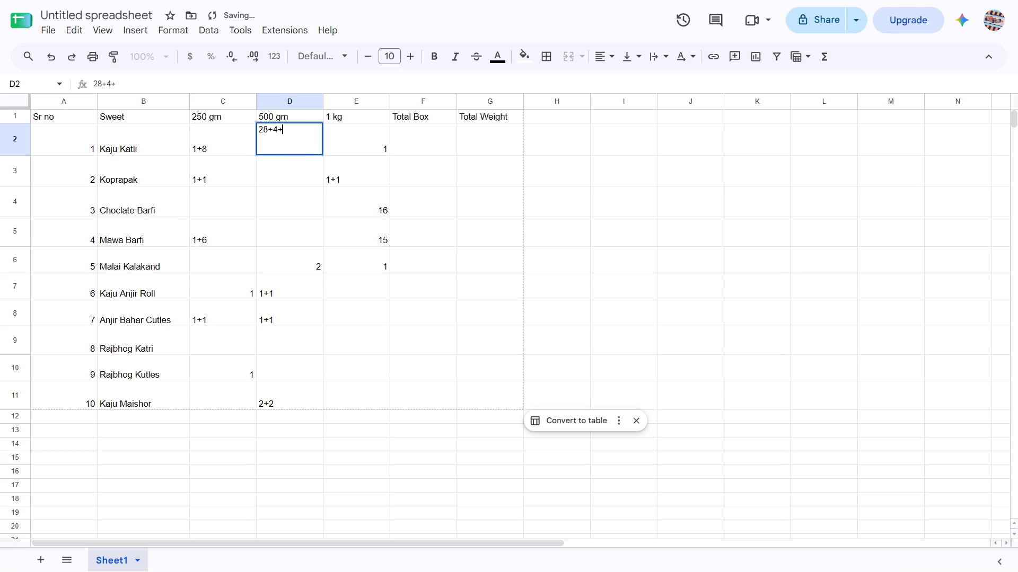
{"action": "type", "text": "85"}
{"action": "double_click", "coordinate": [294, 390]}
{"action": "type", "text": "+2"}
{"action": "left_click", "coordinate": [320, 436]}
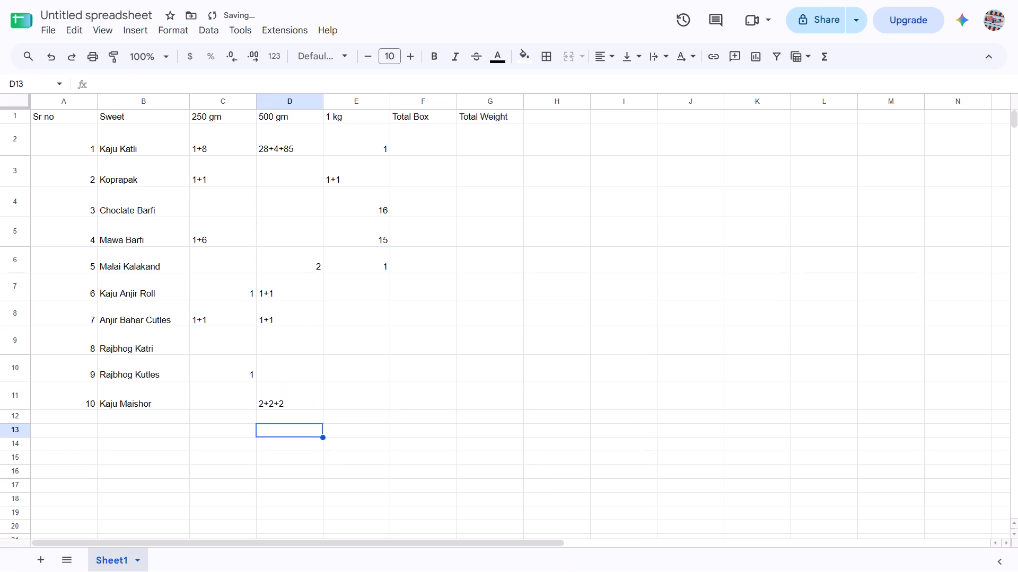
{"action": "left_click", "coordinate": [304, 392]}
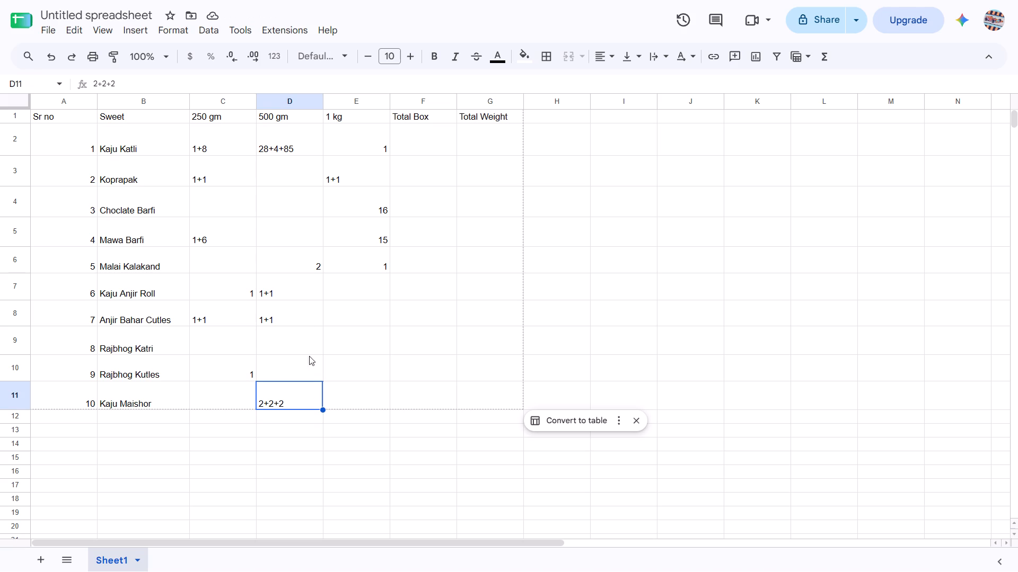
Extend the Kaju Katli quantities to "28+4+85+5" under 500 gm and "1+6" under 1 kg.
{"action": "left_click", "coordinate": [309, 146]}
{"action": "double_click", "coordinate": [309, 146]}
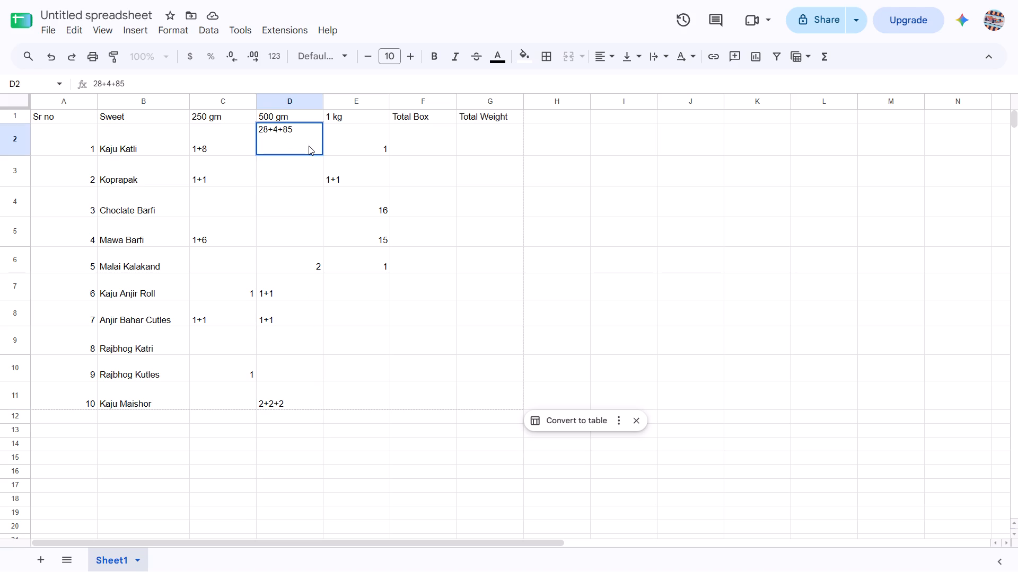
{"action": "left_click", "coordinate": [309, 146]}
{"action": "double_click", "coordinate": [308, 135]}
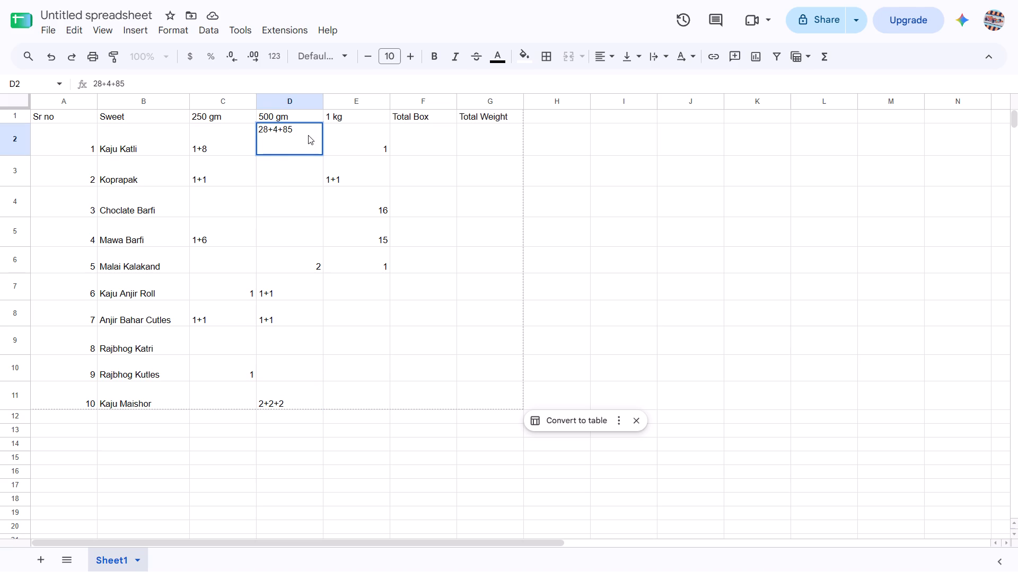
{"action": "left_click", "coordinate": [297, 133]}
{"action": "key", "text": "shift+plus"}
{"action": "key", "text": "5"}
{"action": "left_click", "coordinate": [349, 132]}
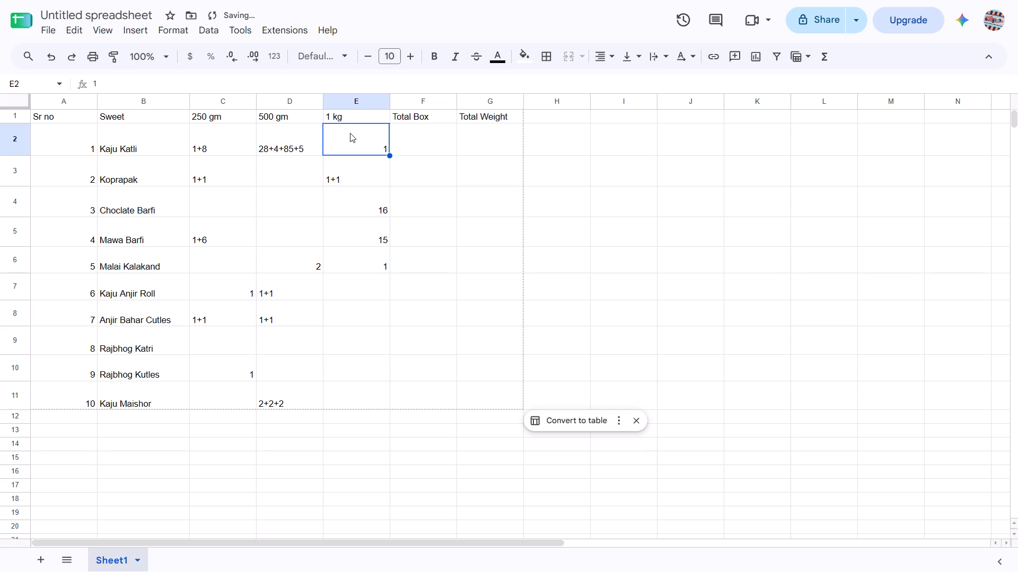
{"action": "double_click", "coordinate": [352, 135]}
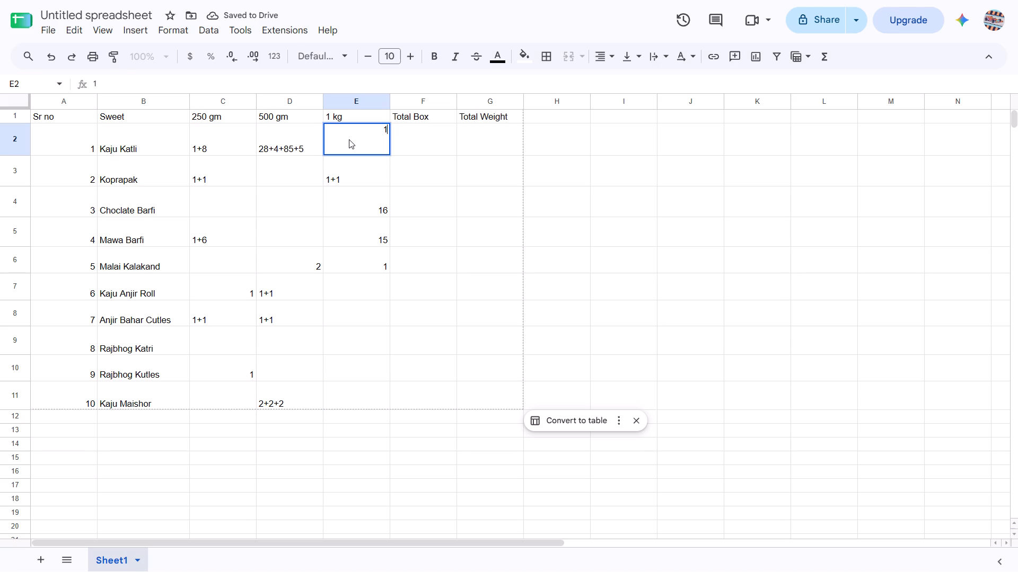
{"action": "key", "text": "shift+plus"}
{"action": "key", "text": "6"}
Extend the 250 gm quantity for Koprapak to "1+1+1" and enter 1 as its 500 gm quantity.
{"action": "double_click", "coordinate": [242, 170]}
{"action": "type", "text": "+1"}
{"action": "double_click", "coordinate": [294, 176]}
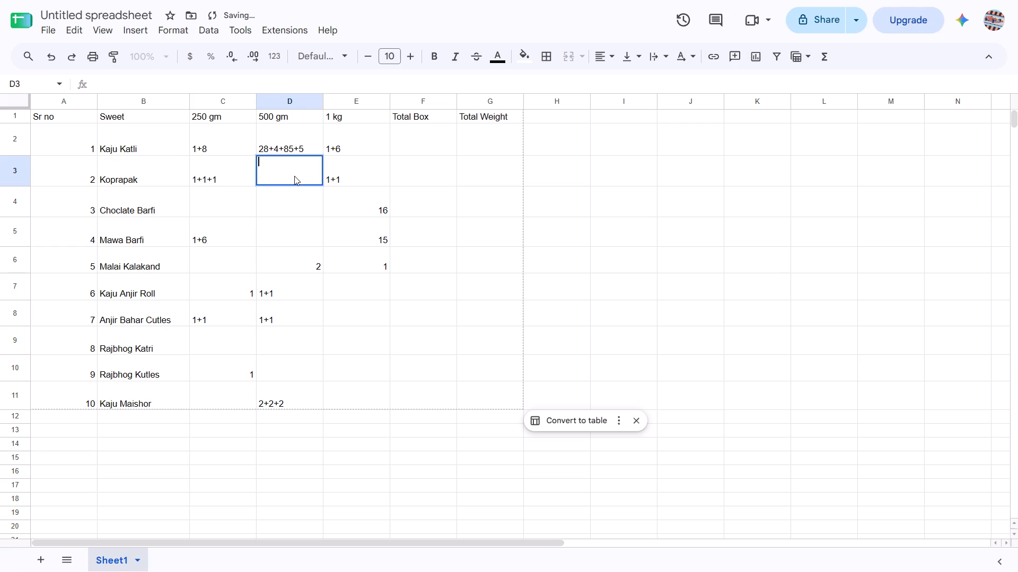
{"action": "key", "text": "1"}
{"action": "left_click", "coordinate": [294, 196]}
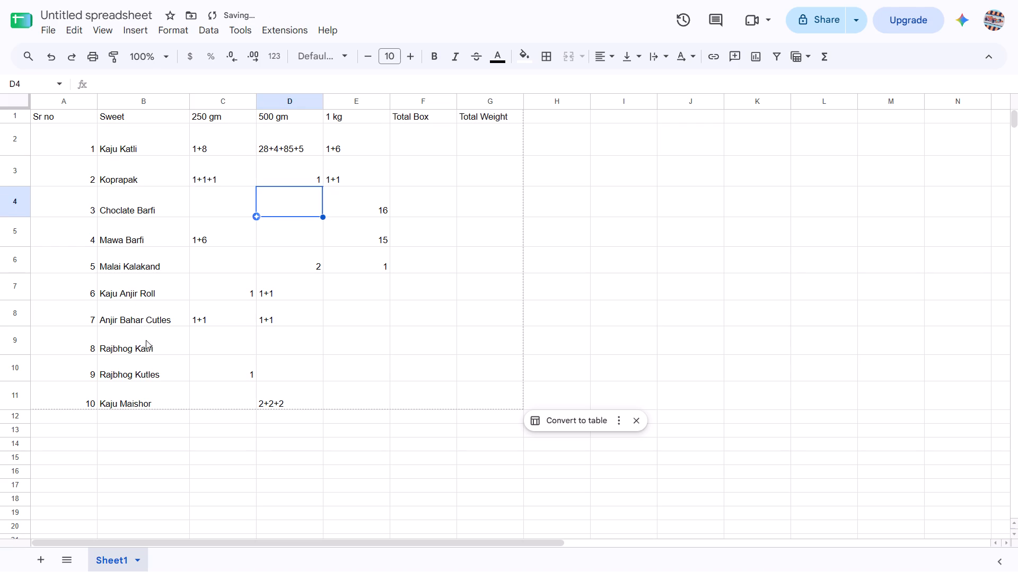
Enter 3 as the 250 gm quantity for Kaju Maishor and extend its 500 gm quantity to "2+2+2+1".
{"action": "left_click", "coordinate": [230, 395]}
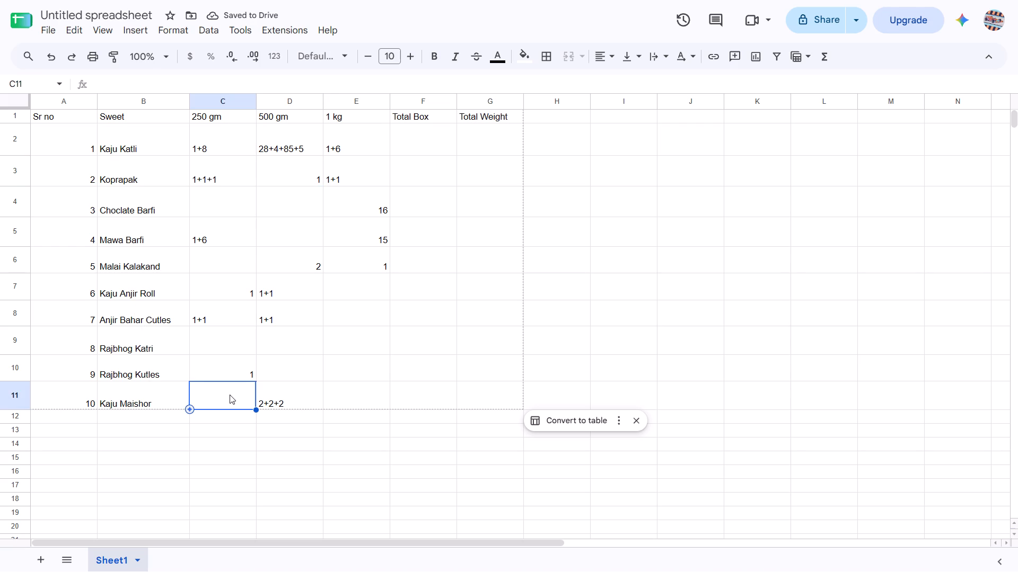
{"action": "key", "text": "3"}
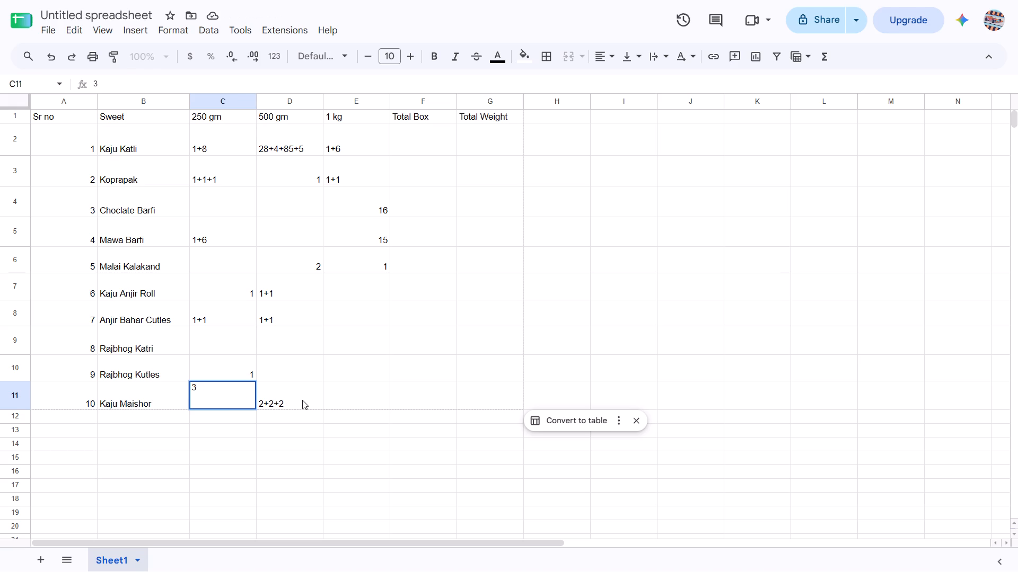
{"action": "double_click", "coordinate": [302, 400]}
{"action": "type", "text": "+1"}
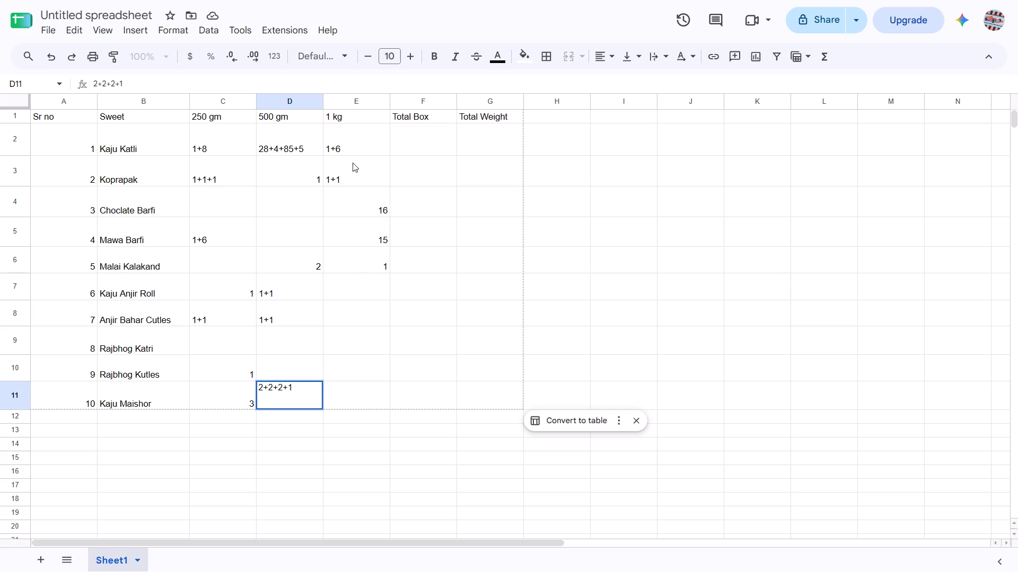
Extend the 500 gm quantity for Kaju Katli to "28+4+85+5+70+7".
{"action": "double_click", "coordinate": [309, 150]}
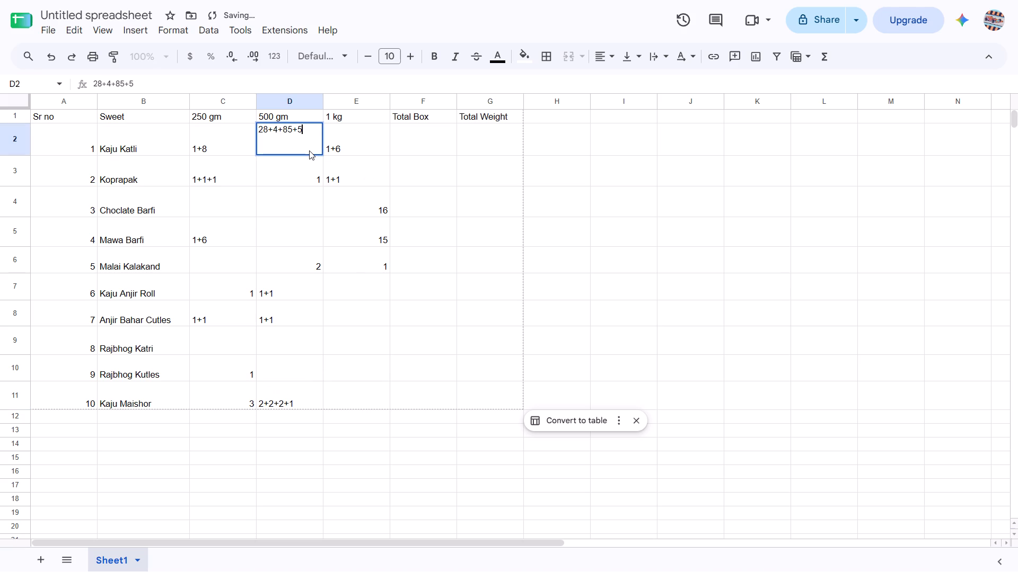
{"action": "key", "text": "shift+plus"}
{"action": "type", "text": "70"}
{"action": "key", "text": "shift+plus"}
{"action": "key", "text": "7"}
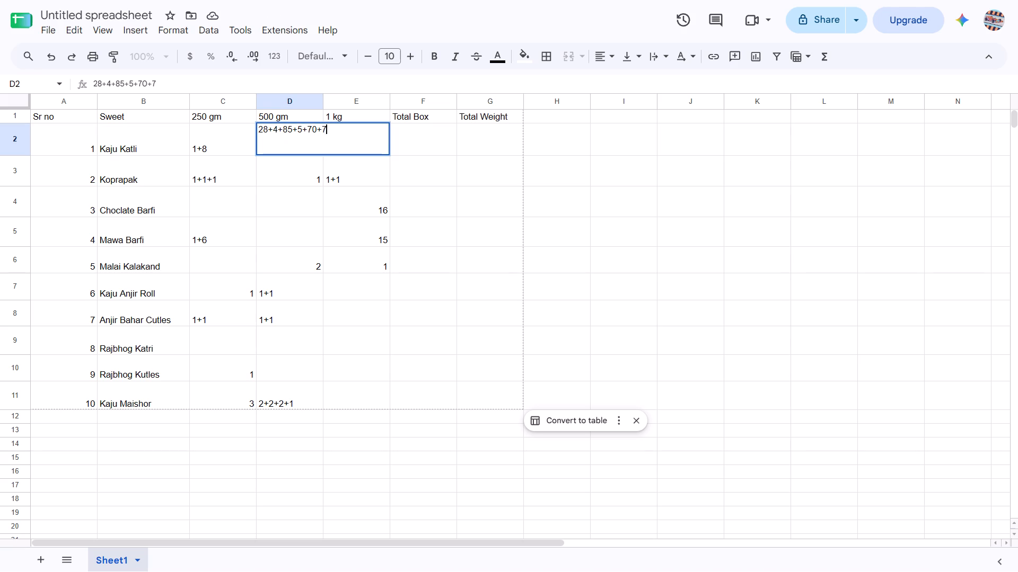
{"action": "left_click", "coordinate": [608, 176]}
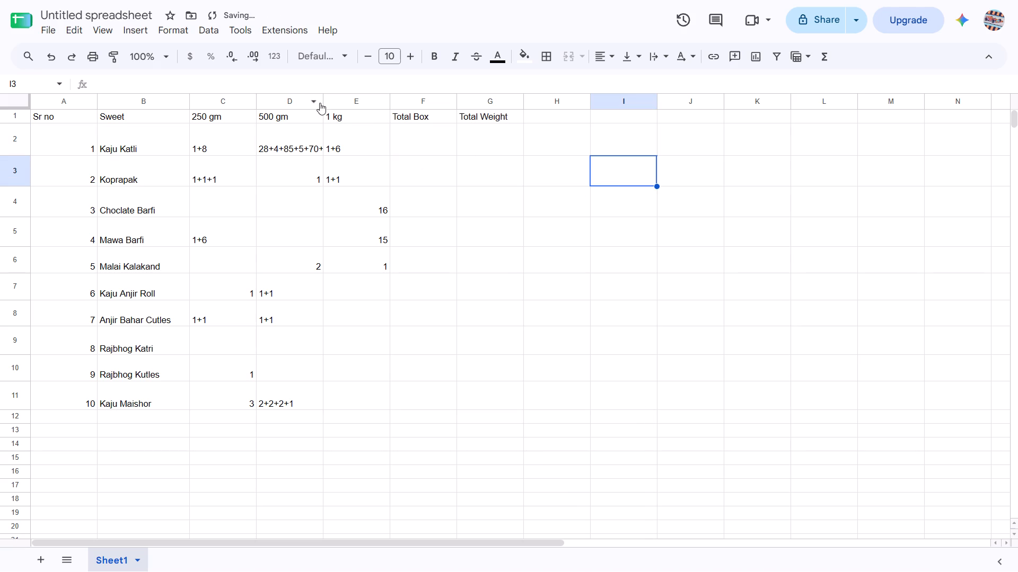
Widen the 500 gm column so the full Kaju Katli entry fits.
{"action": "left_click_drag", "start_coordinate": [323, 100], "coordinate": [379, 88]}
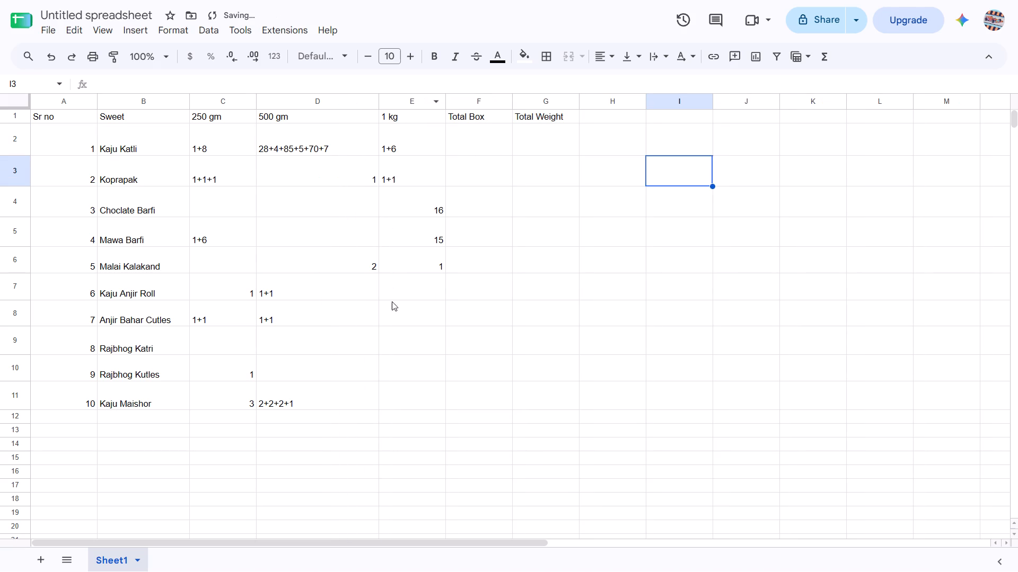
Under 250 gm, extend the Kaju Katli quantity to "1+8+3" and enter 1 for Malai Kalakand.
{"action": "triple_click", "coordinate": [340, 147]}
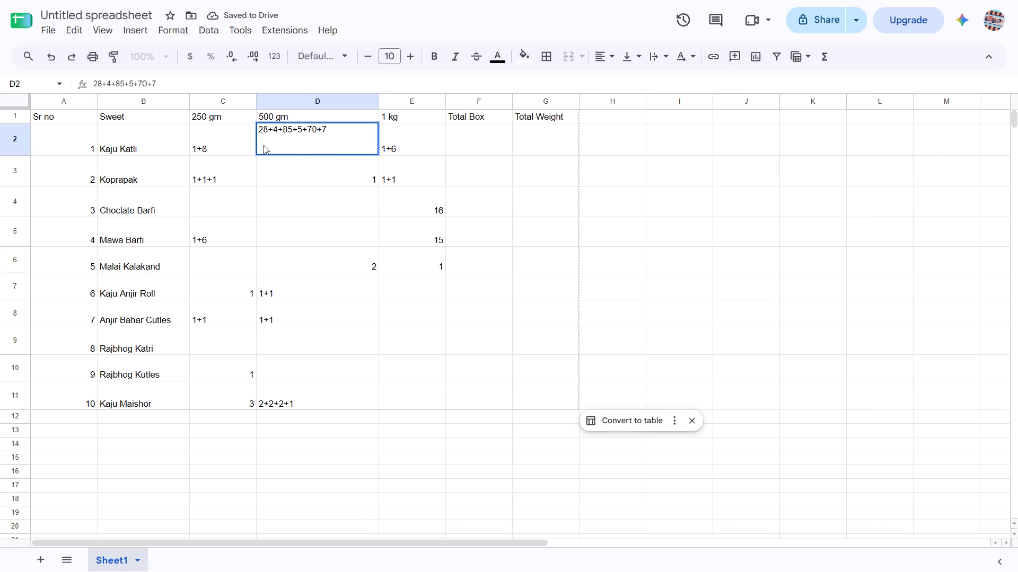
{"action": "double_click", "coordinate": [221, 136]}
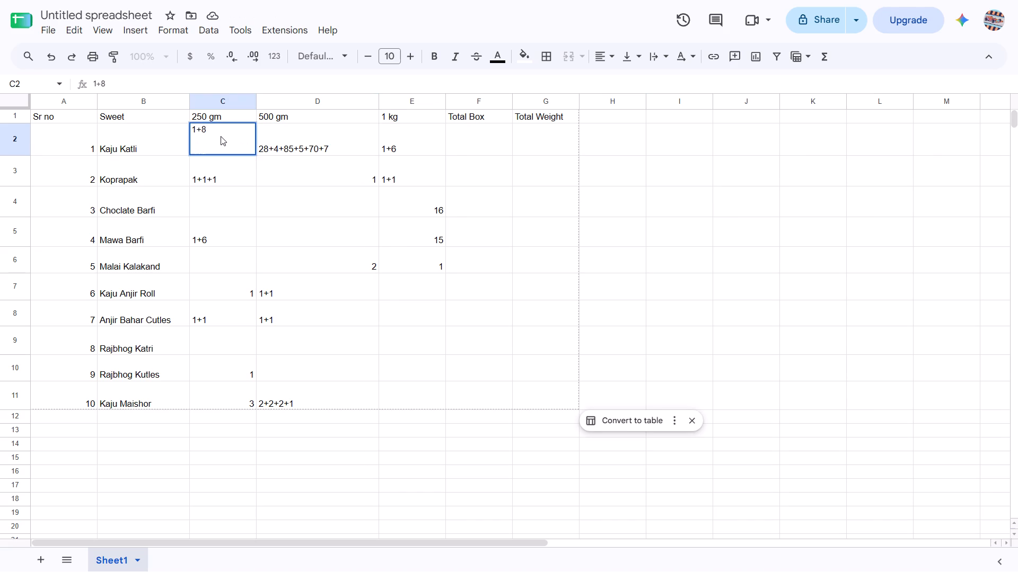
{"action": "key", "text": "equal"}
{"action": "key", "text": "BackSpace"}
{"action": "key", "text": "shift+plus"}
{"action": "key", "text": "3"}
{"action": "left_click", "coordinate": [208, 257]}
{"action": "key", "text": "1"}
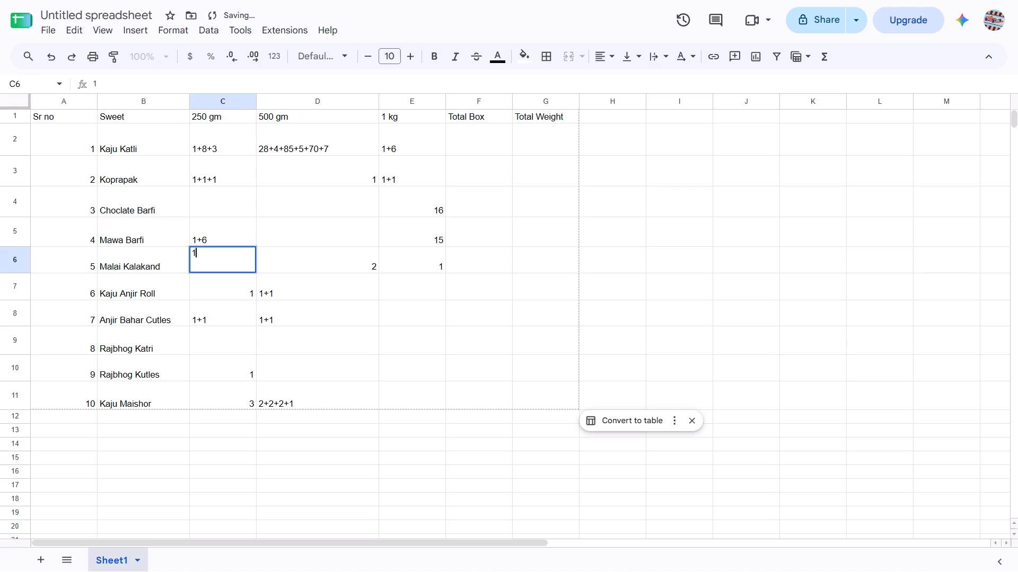
Extend the 250 gm quantities to "1+3" for Kaju Anjir Roll and "1+1+1" for Anjir Bahar Cutles.
{"action": "triple_click", "coordinate": [207, 281]}
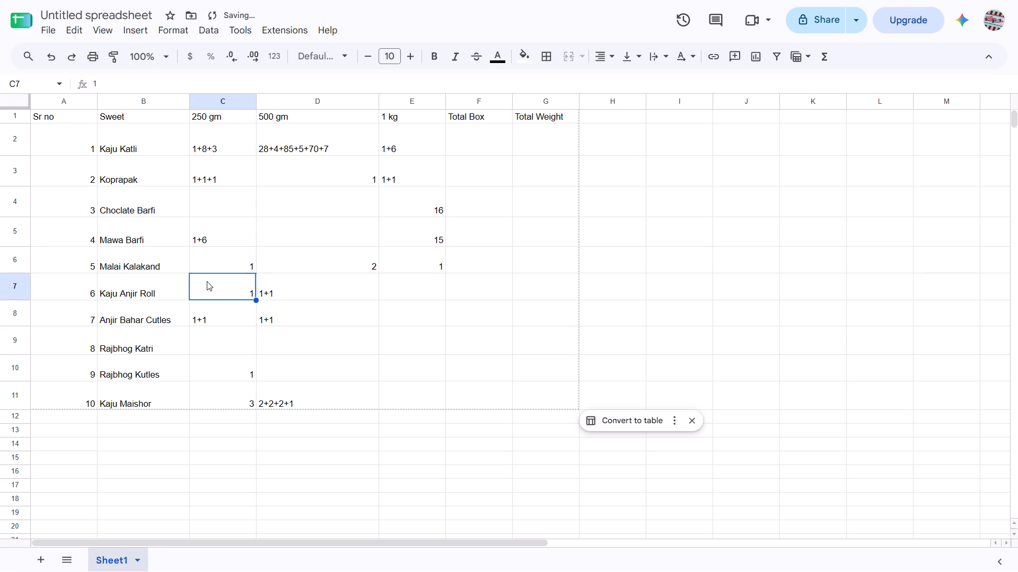
{"action": "left_click", "coordinate": [207, 281]}
{"action": "key", "text": "Right"}
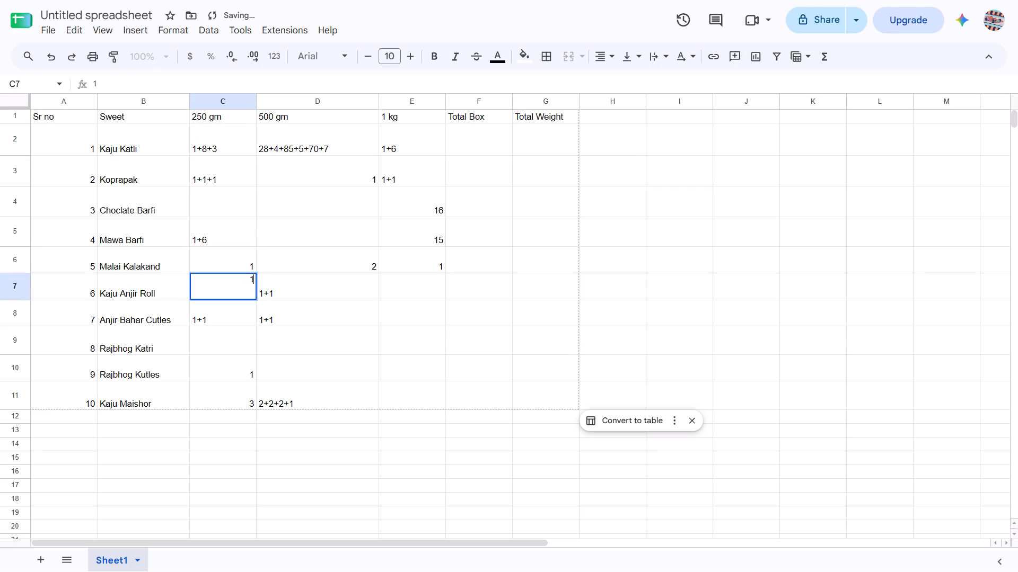
{"action": "type", "text": "+3"}
{"action": "double_click", "coordinate": [234, 317]}
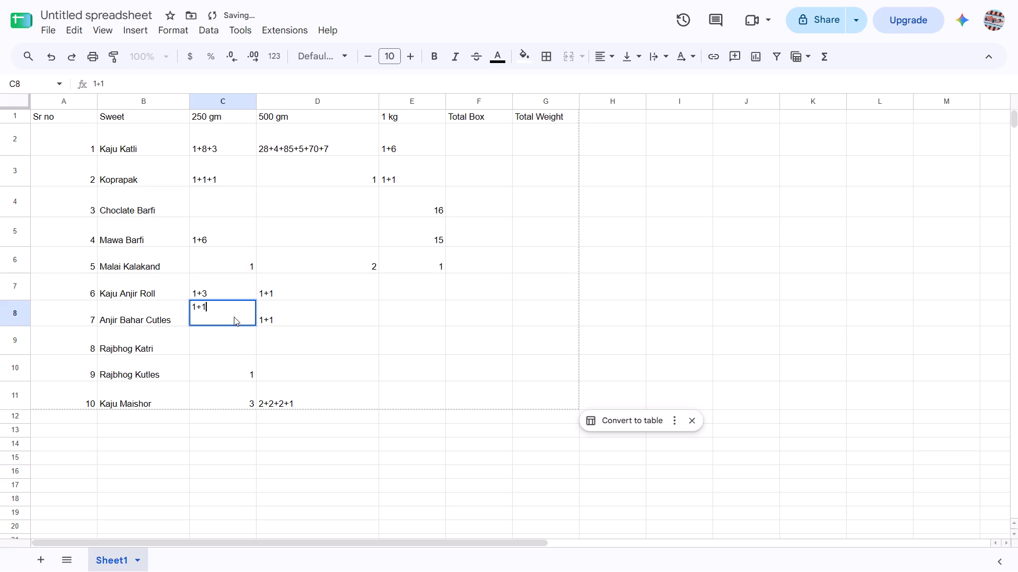
{"action": "type", "text": "+1"}
Extend the 250 gm quantity for Kaju Maishor to "3+3".
{"action": "double_click", "coordinate": [218, 398]}
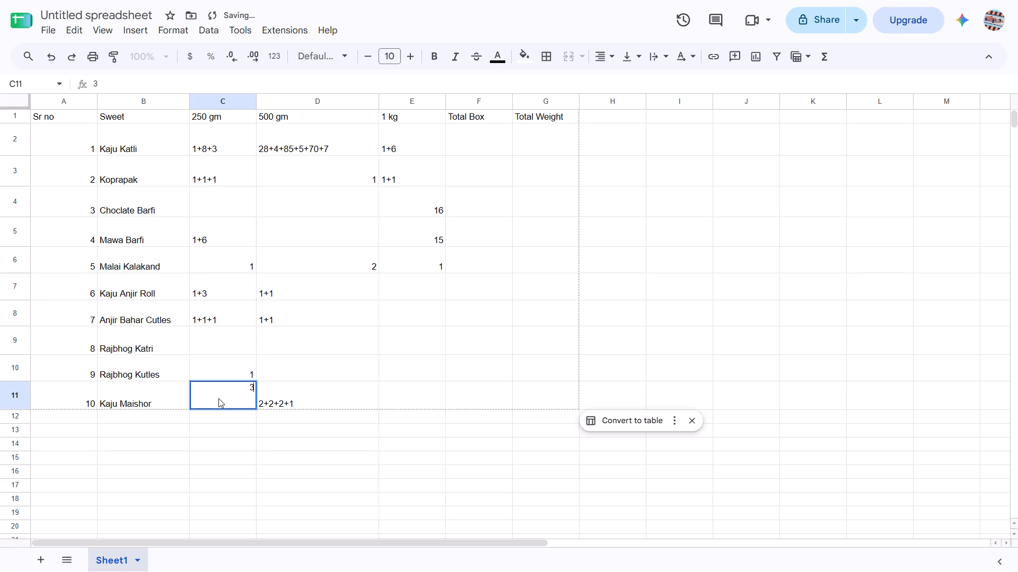
{"action": "type", "text": "+3"}
{"action": "left_click", "coordinate": [236, 442]}
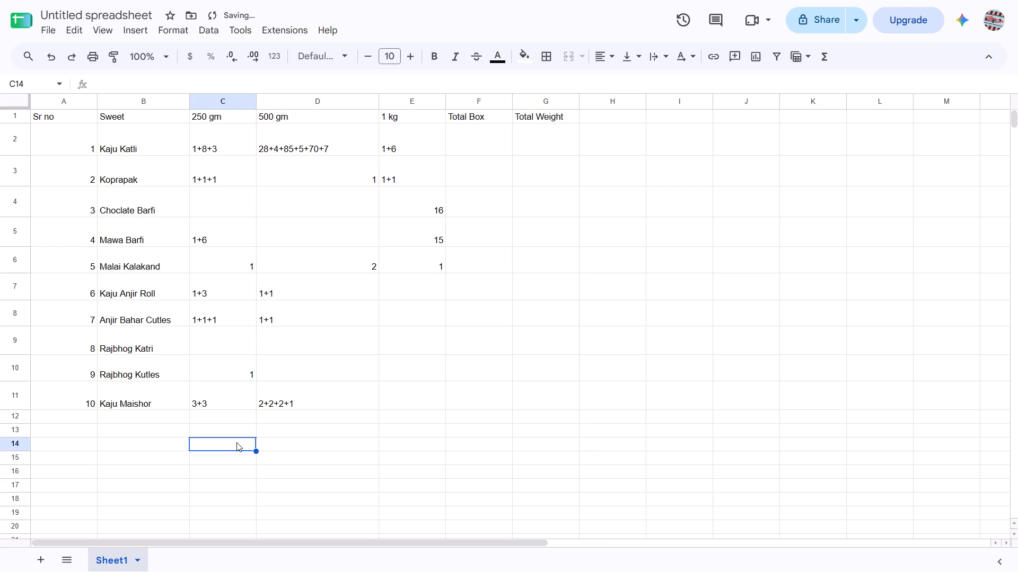
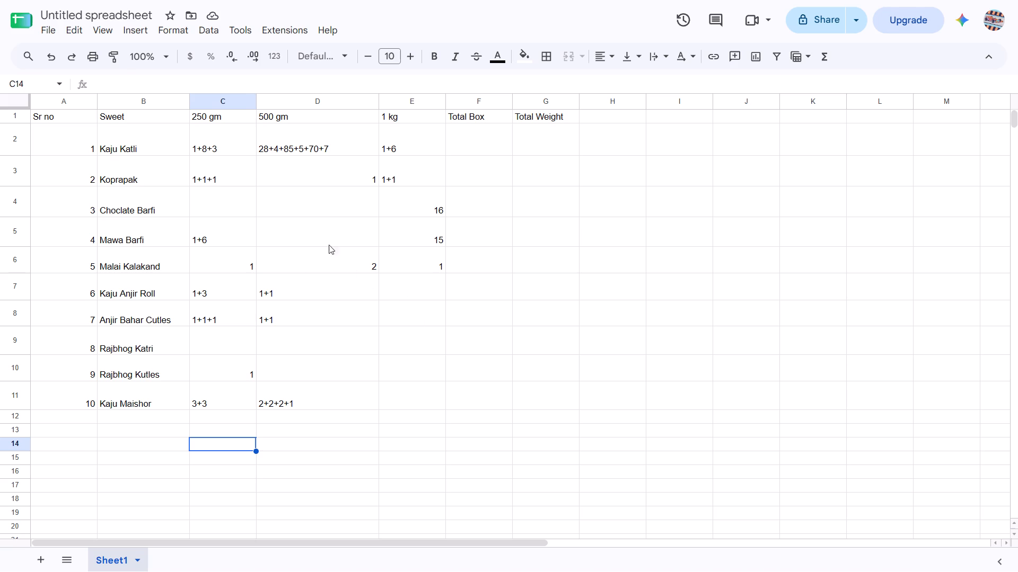
Extend the 1 kg quantities to "16+1" for Choclate Barfi and "15+1" for Mawa Barfi.
{"action": "double_click", "coordinate": [429, 215]}
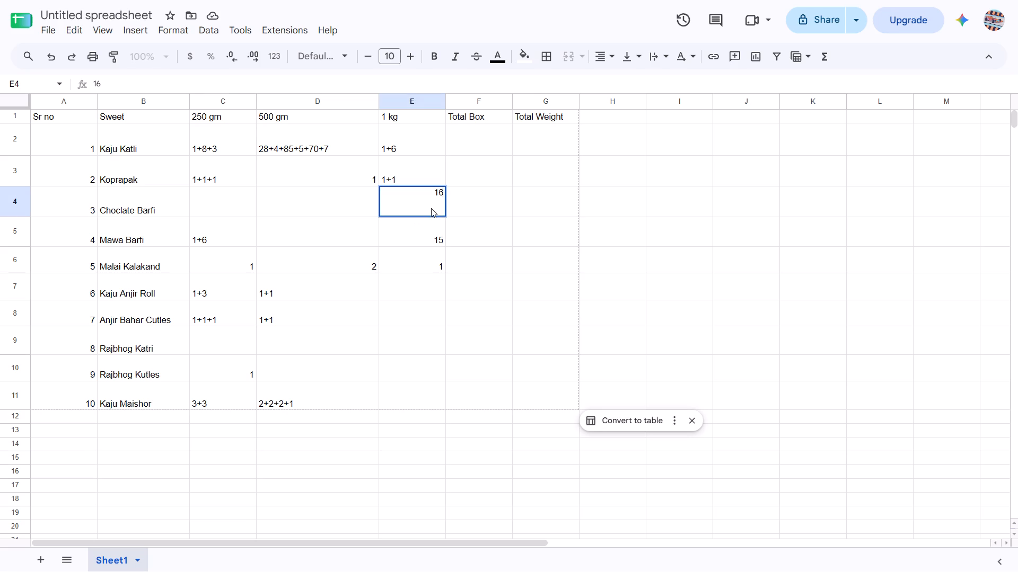
{"action": "type", "text": "+1"}
{"action": "double_click", "coordinate": [429, 226]}
{"action": "type", "text": "+1"}
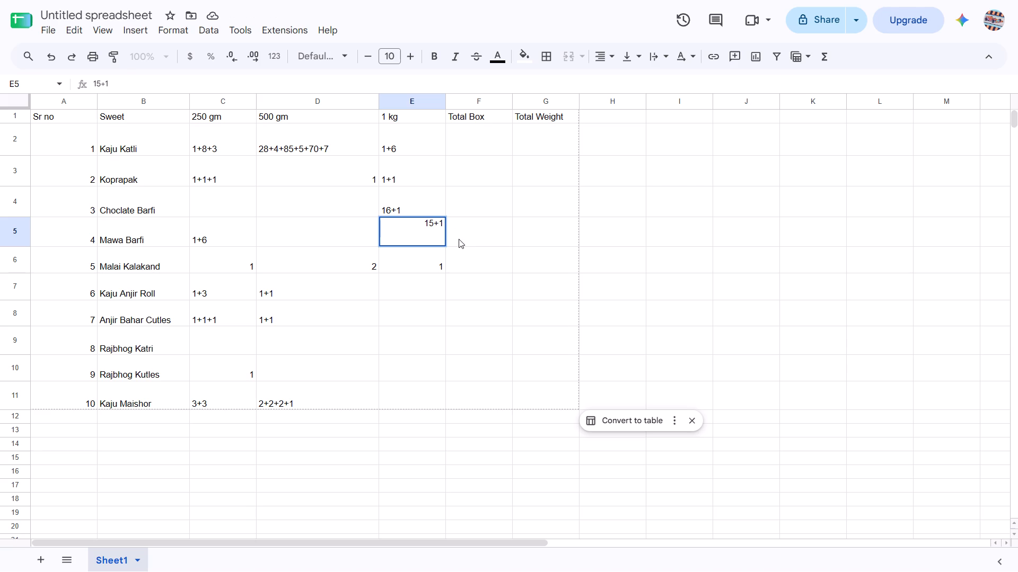
Extend the 250 gm quantities to "1+8+3+1" for Kaju Katli and "1+1+1+1" for Koprapak.
{"action": "double_click", "coordinate": [233, 147]}
{"action": "type", "text": "+1"}
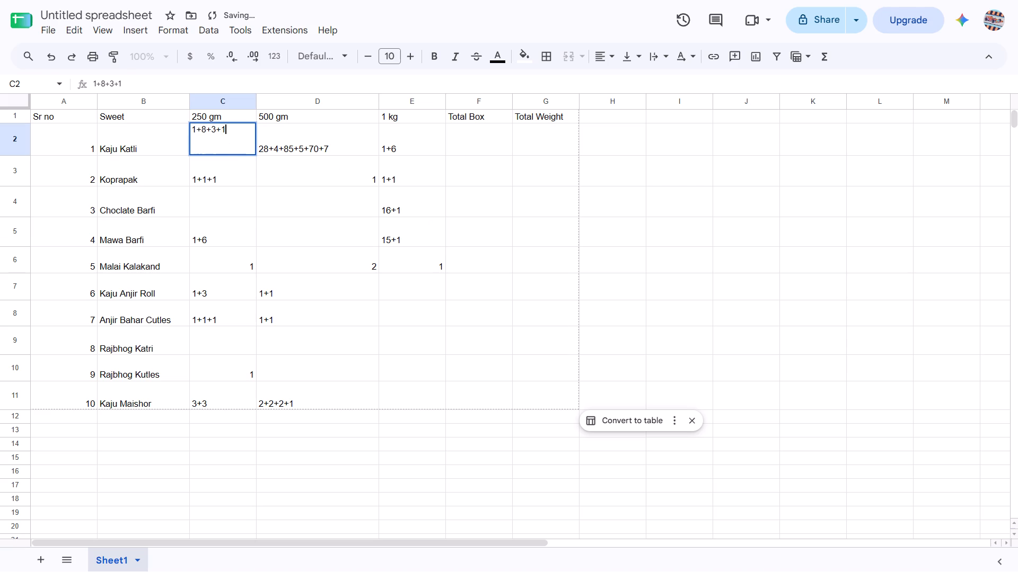
{"action": "double_click", "coordinate": [220, 173]}
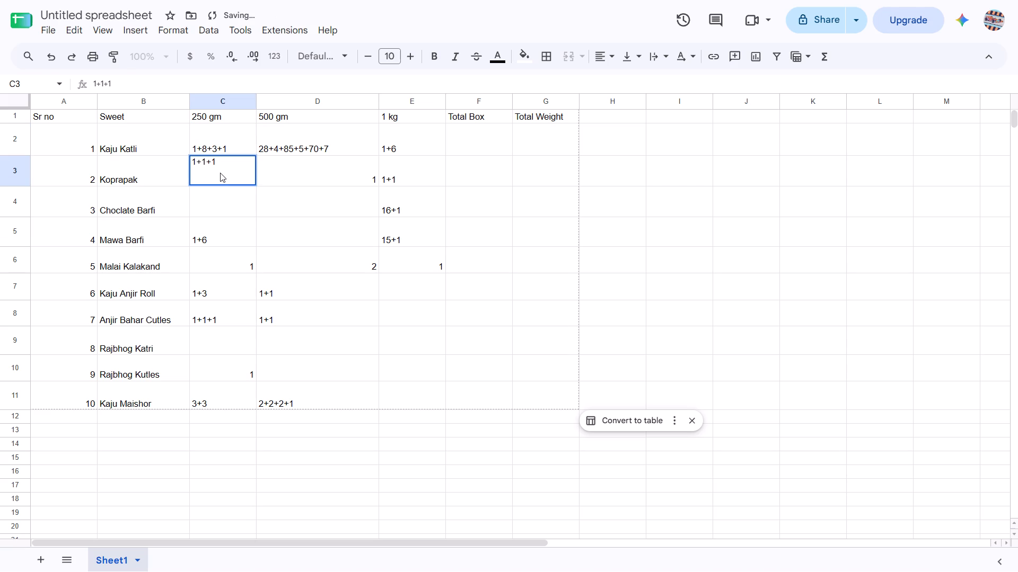
{"action": "key", "text": "shift+plus"}
{"action": "key", "text": "1"}
{"action": "scroll", "coordinate": [220, 173], "scroll_direction": "up", "scroll_amount": 1}
{"action": "left_click", "coordinate": [201, 443]}
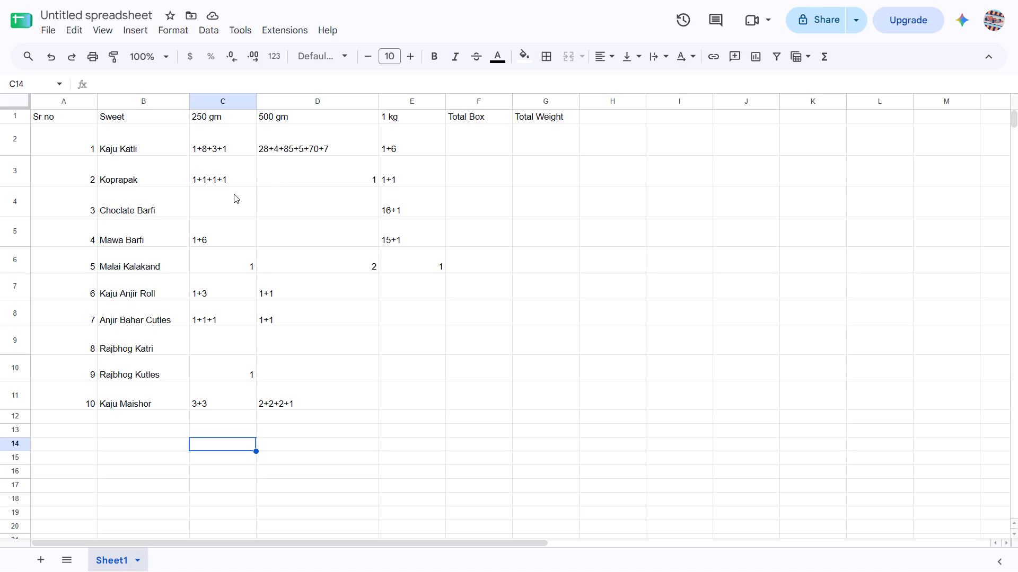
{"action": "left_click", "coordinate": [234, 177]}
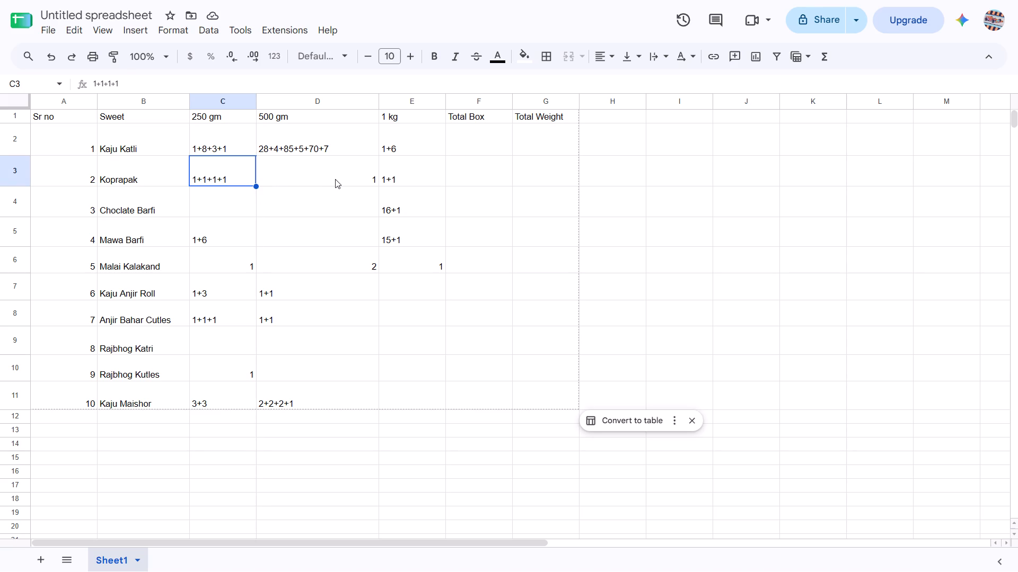
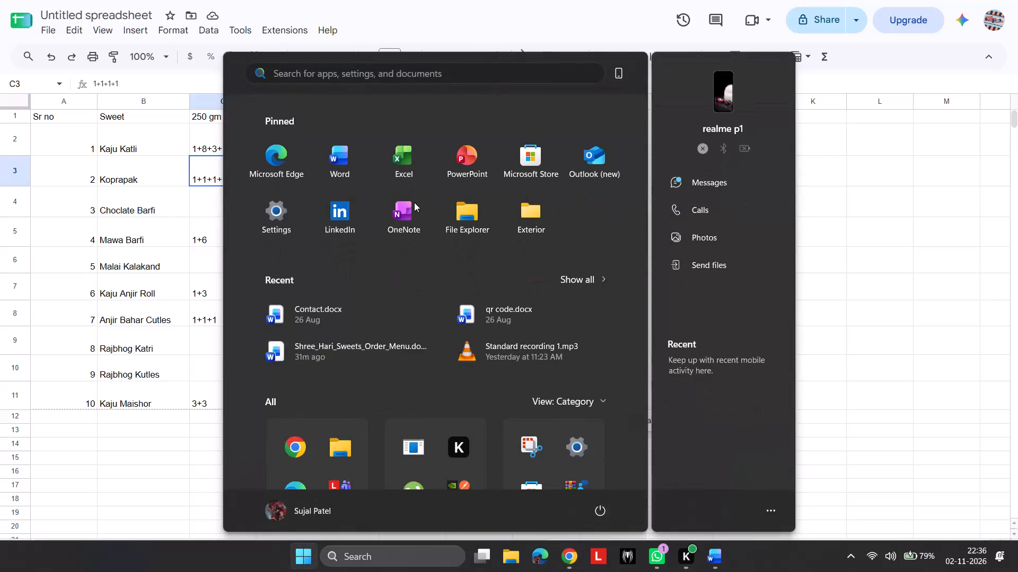
Open Calculator and enlarge its window to full screen.
{"action": "key", "text": "c"}
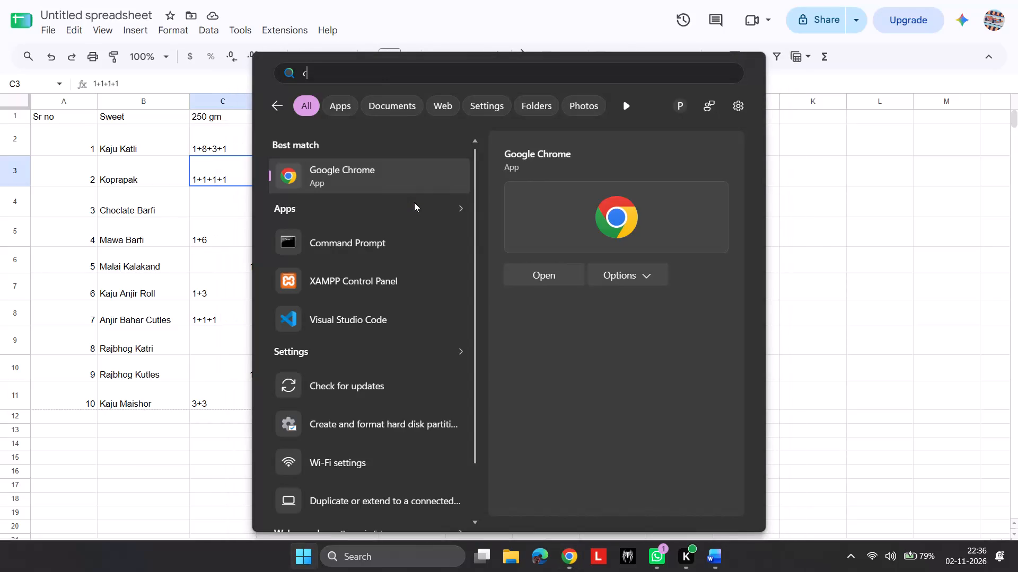
{"action": "type", "text": "al"}
{"action": "key", "text": "Return"}
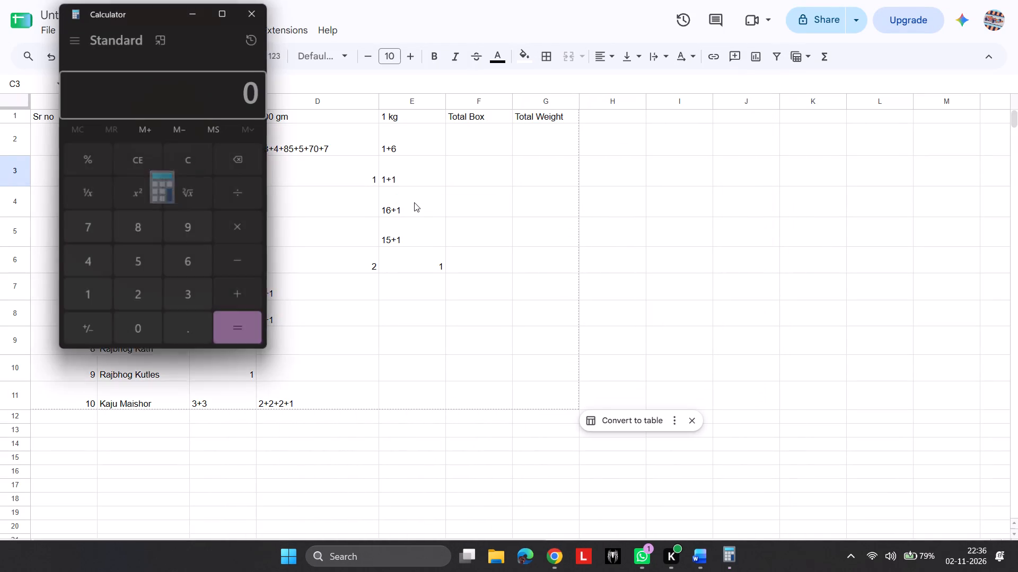
{"action": "left_click", "coordinate": [231, 16]}
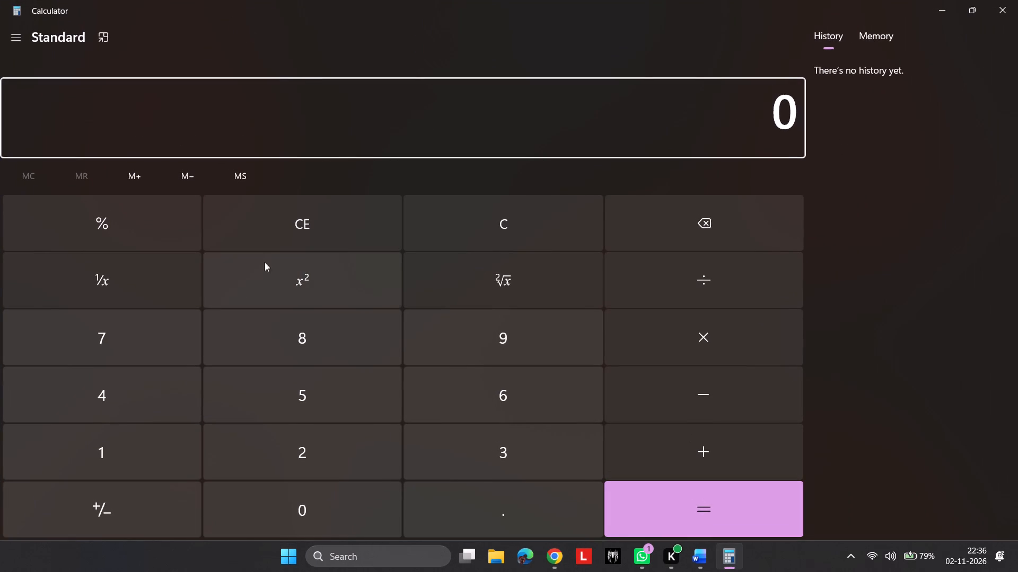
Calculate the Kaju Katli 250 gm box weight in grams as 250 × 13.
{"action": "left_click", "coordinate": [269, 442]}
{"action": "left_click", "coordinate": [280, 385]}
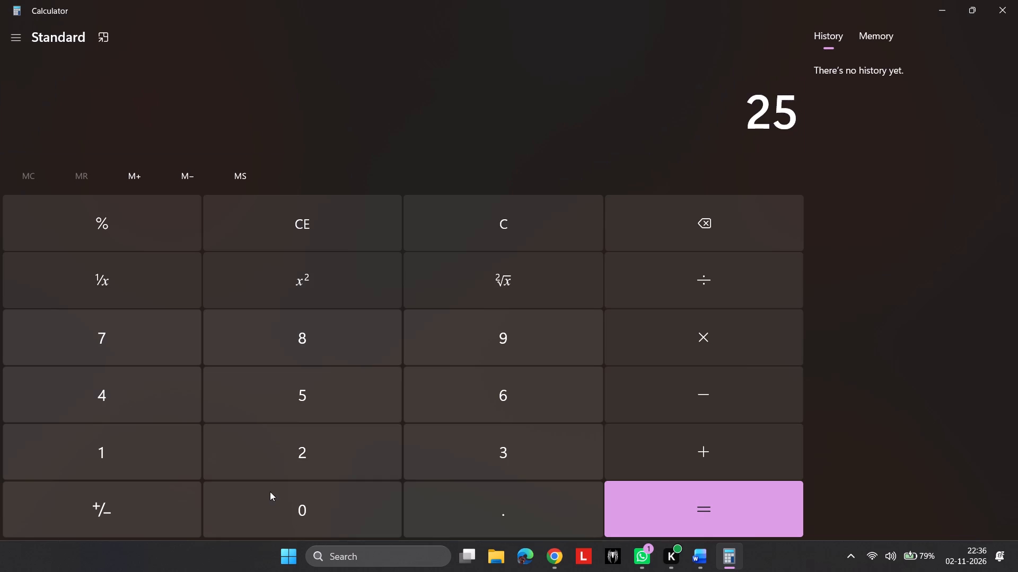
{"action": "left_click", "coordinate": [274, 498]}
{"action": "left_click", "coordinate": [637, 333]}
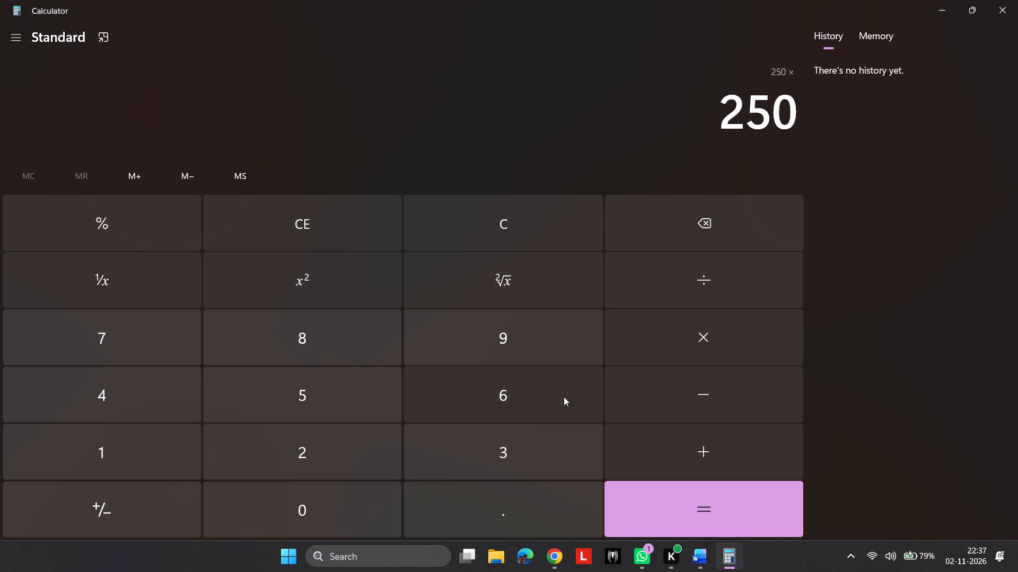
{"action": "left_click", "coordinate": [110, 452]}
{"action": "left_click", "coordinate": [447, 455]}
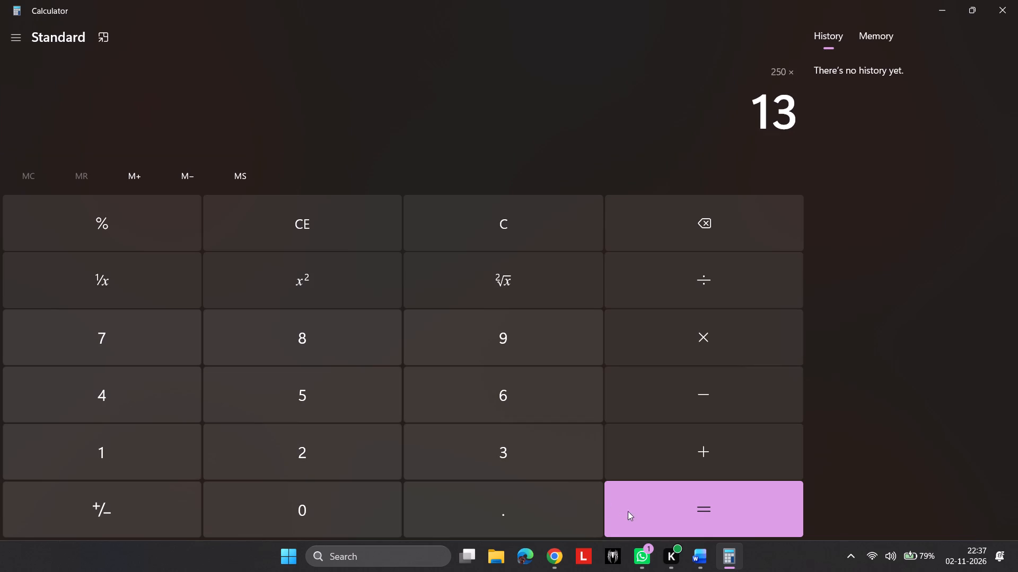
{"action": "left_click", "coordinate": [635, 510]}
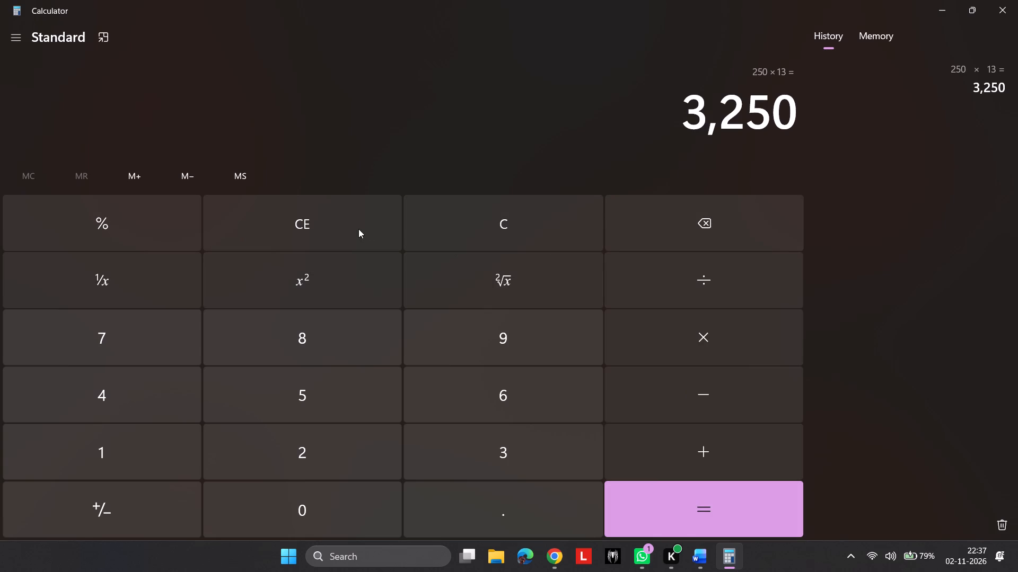
Calculate the Kaju Katli 250 gm box weight in kilograms as 0.250 × 13.
{"action": "left_click", "coordinate": [344, 229]}
{"action": "left_click", "coordinate": [461, 507]}
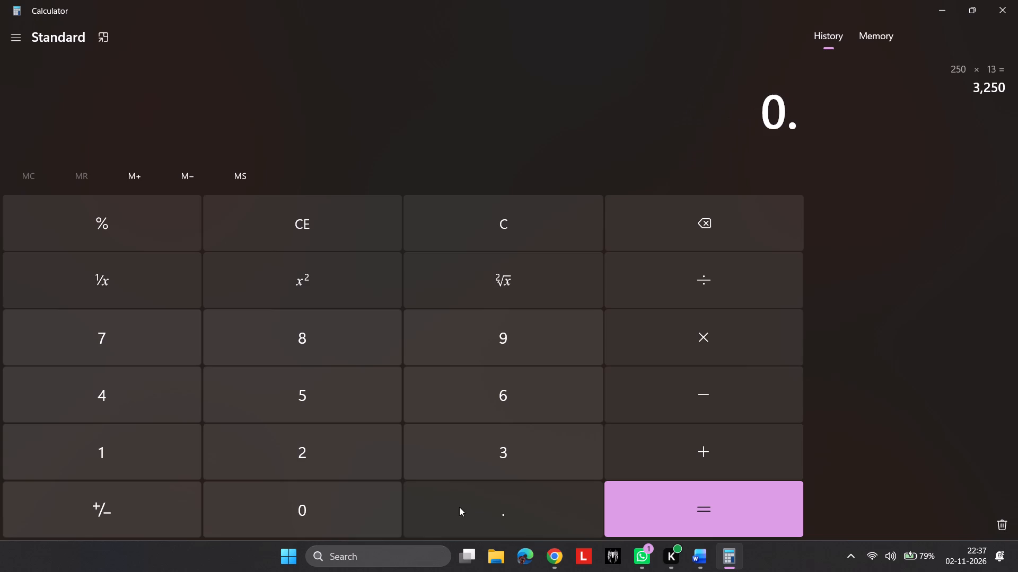
{"action": "left_click", "coordinate": [358, 475]}
{"action": "left_click", "coordinate": [346, 408]}
{"action": "left_click", "coordinate": [333, 532]}
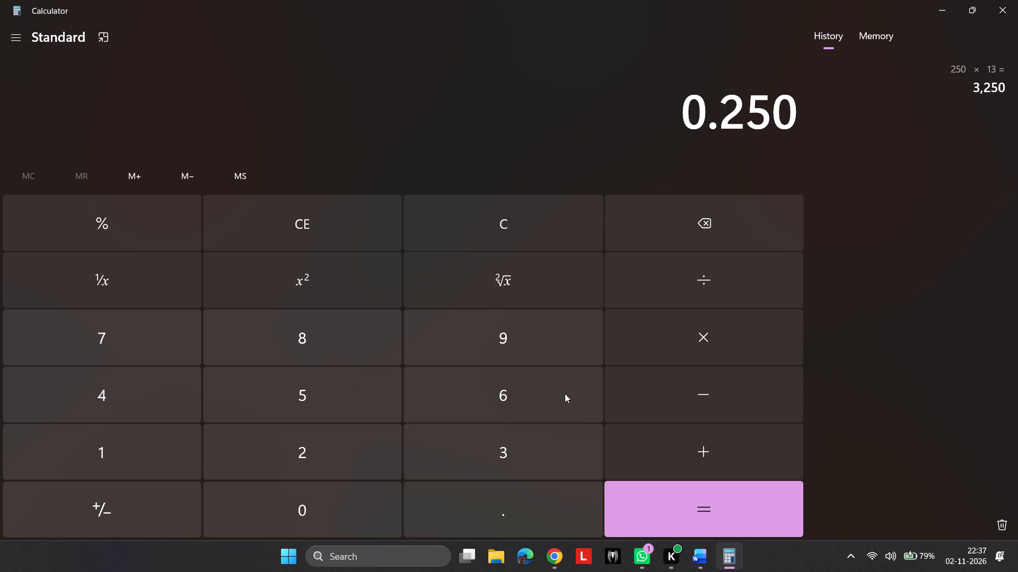
{"action": "left_click", "coordinate": [628, 348]}
{"action": "left_click", "coordinate": [172, 446]}
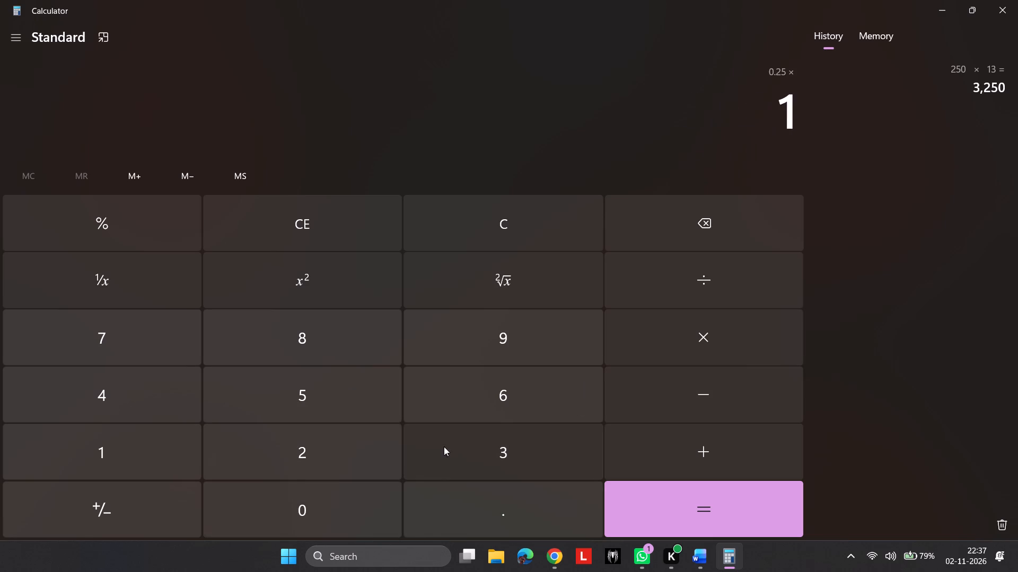
{"action": "left_click", "coordinate": [484, 449]}
{"action": "left_click", "coordinate": [665, 494]}
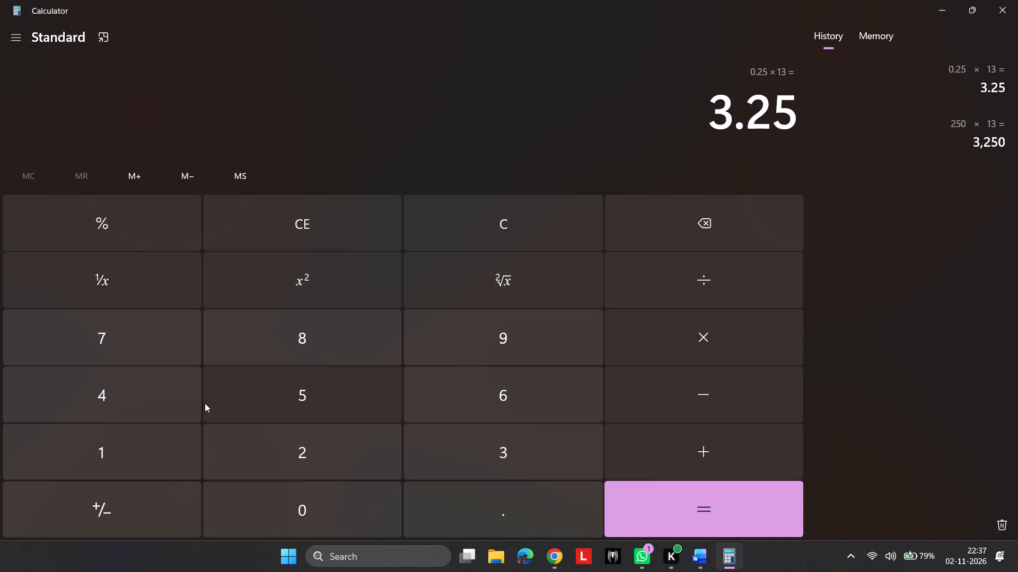
Calculate the Kaju Katli 500 gm box weight in kilograms as 0.5 × 199.
{"action": "left_click", "coordinate": [332, 219]}
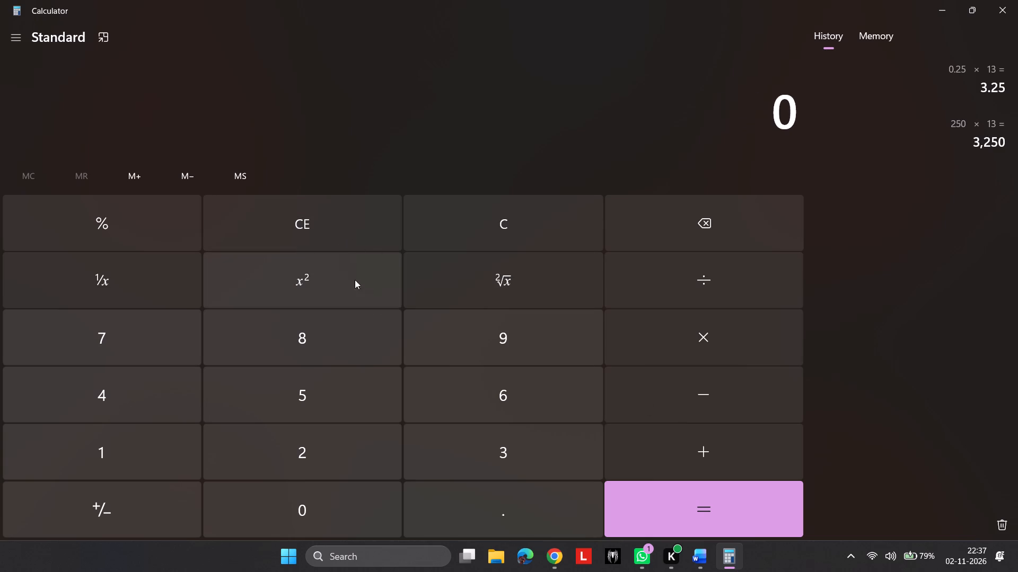
{"action": "left_click", "coordinate": [542, 530]}
{"action": "left_click", "coordinate": [328, 394]}
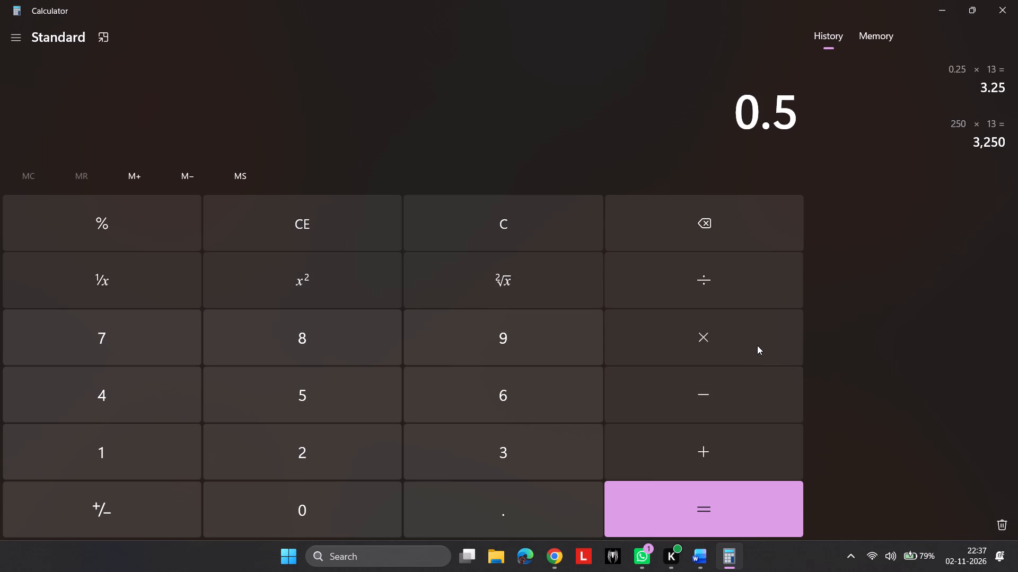
{"action": "left_click", "coordinate": [757, 345]}
{"action": "left_click", "coordinate": [163, 444]}
{"action": "double_click", "coordinate": [476, 339]}
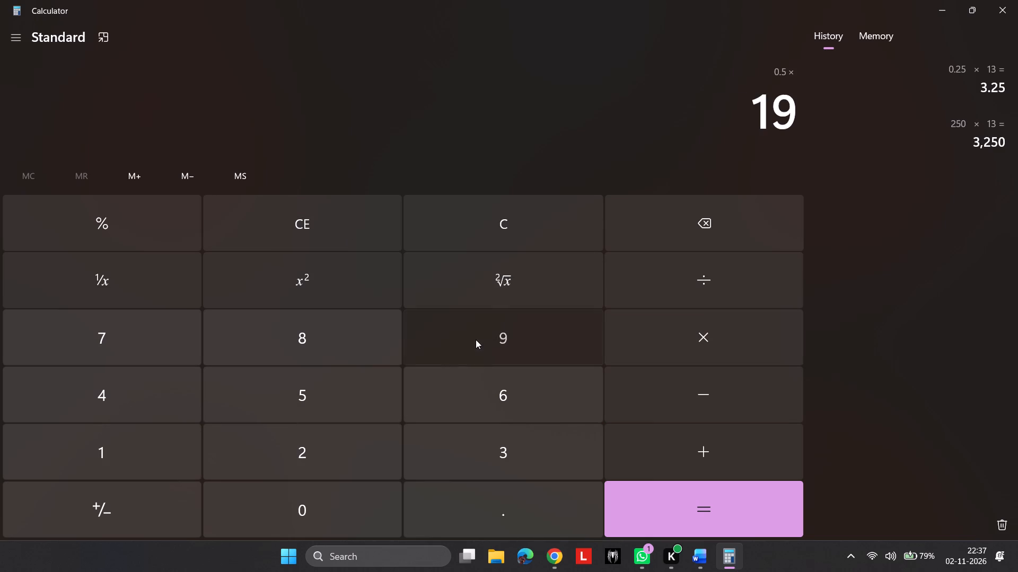
{"action": "left_click", "coordinate": [700, 505]}
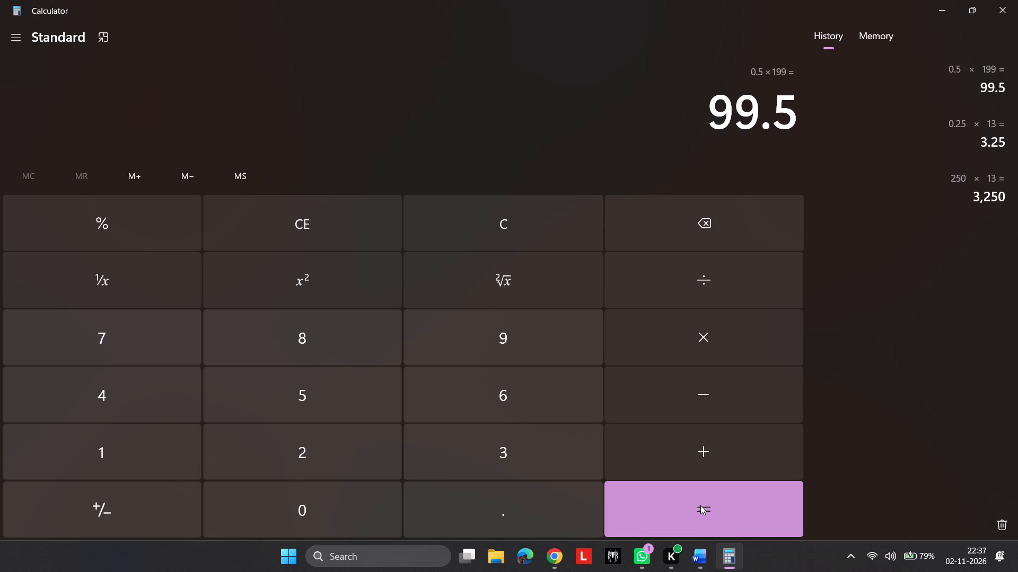
Add up the Kaju Katli box weights in kilograms as 7 + 99.5 + 3.25.
{"action": "double_click", "coordinate": [367, 220]}
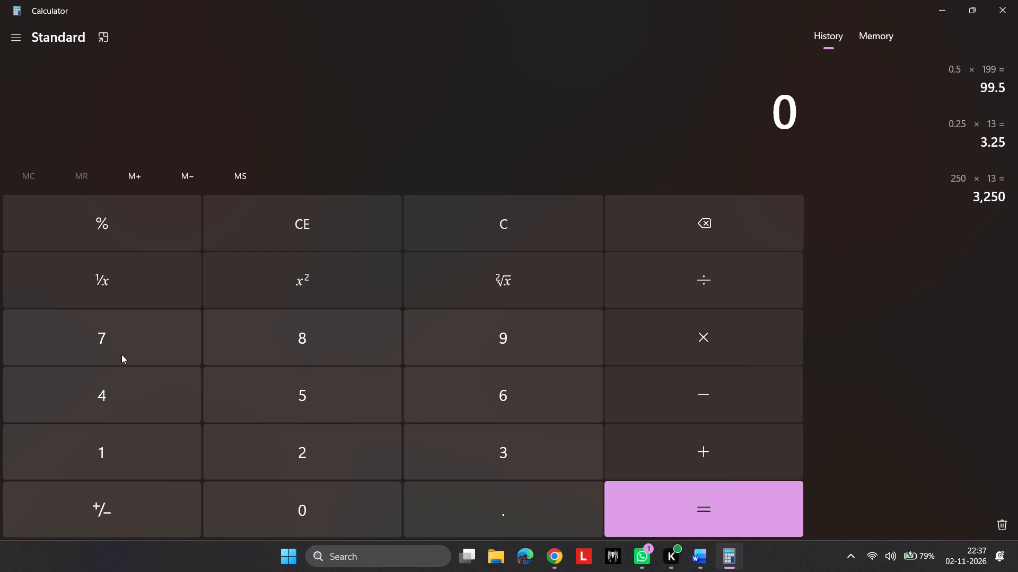
{"action": "left_click", "coordinate": [92, 348]}
{"action": "left_click", "coordinate": [655, 458]}
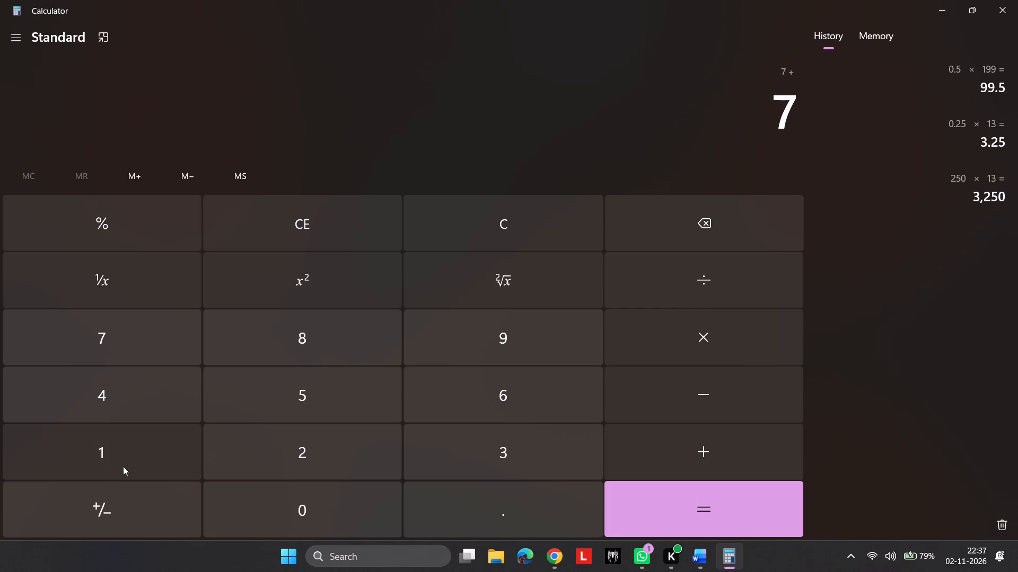
{"action": "left_click", "coordinate": [114, 468]}
{"action": "double_click", "coordinate": [511, 333]}
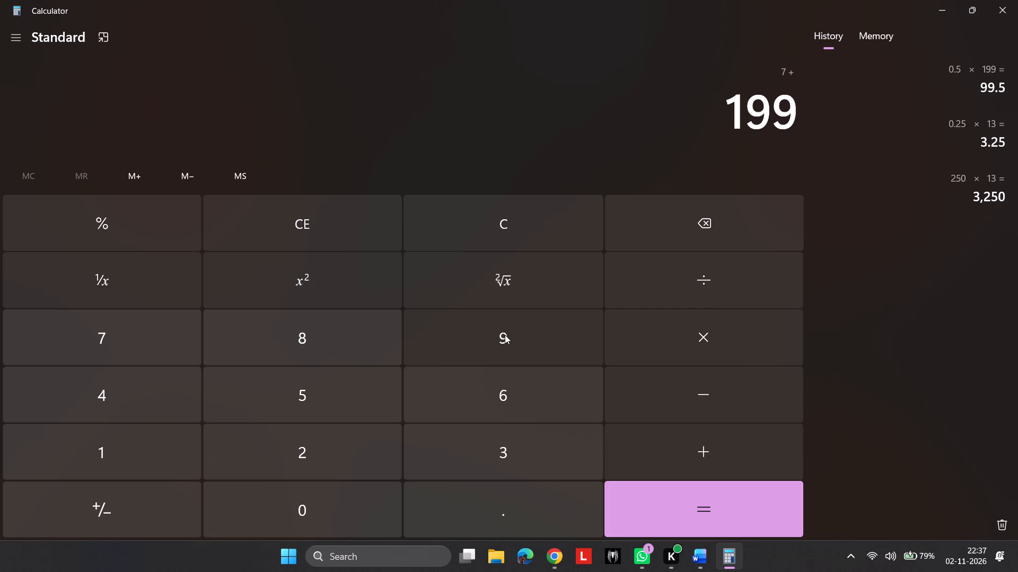
{"action": "left_click", "coordinate": [491, 505]}
{"action": "left_click", "coordinate": [347, 411]}
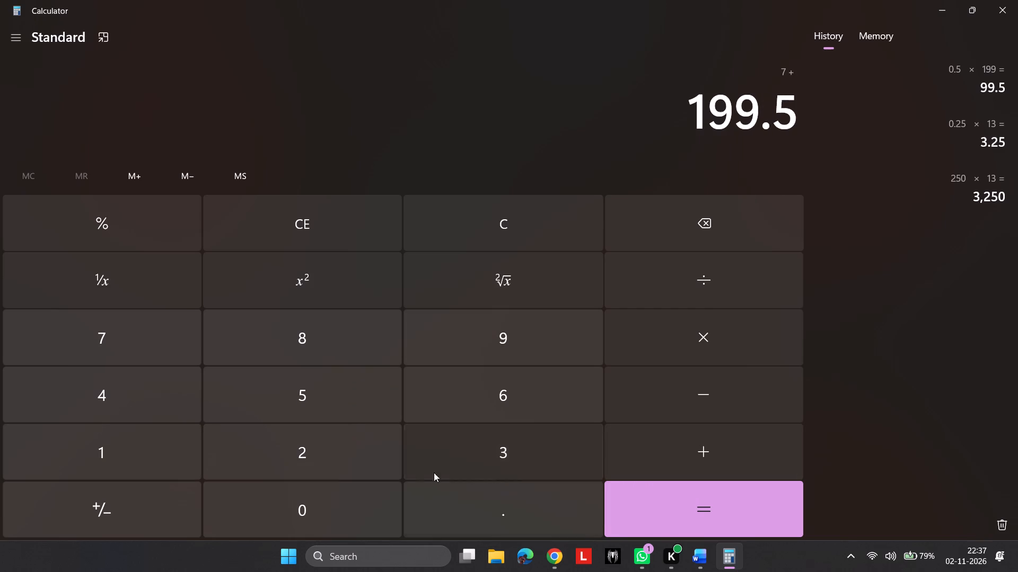
{"action": "triple_click", "coordinate": [693, 232]}
{"action": "double_click", "coordinate": [693, 232]}
{"action": "double_click", "coordinate": [506, 323]}
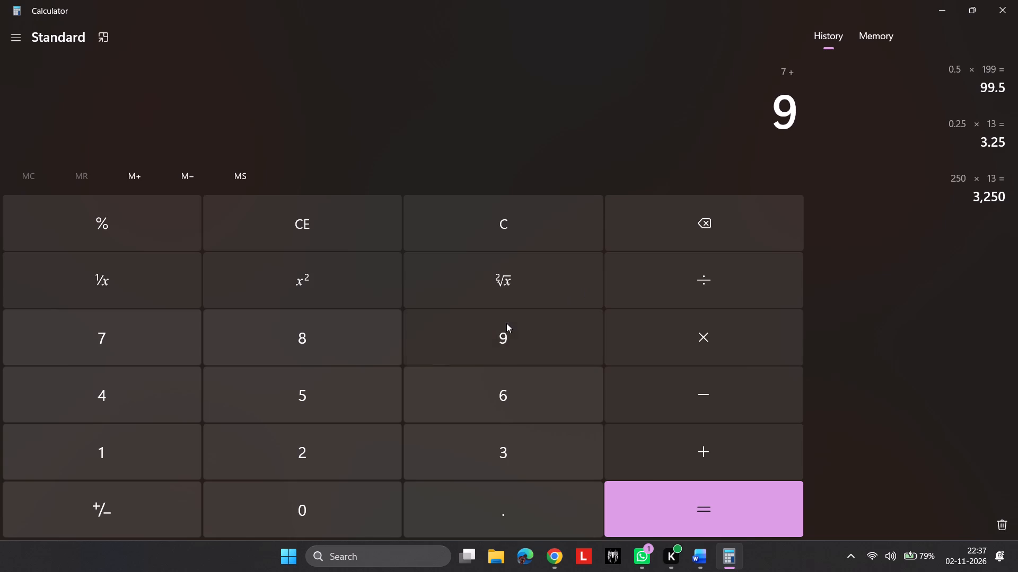
{"action": "left_click", "coordinate": [468, 511]}
{"action": "left_click", "coordinate": [323, 395]}
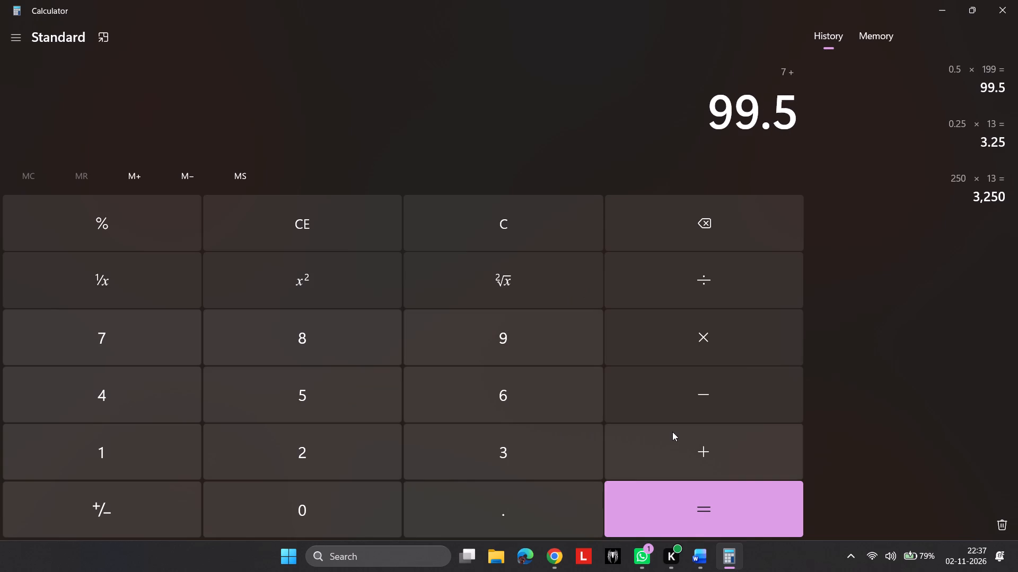
{"action": "left_click", "coordinate": [672, 432]}
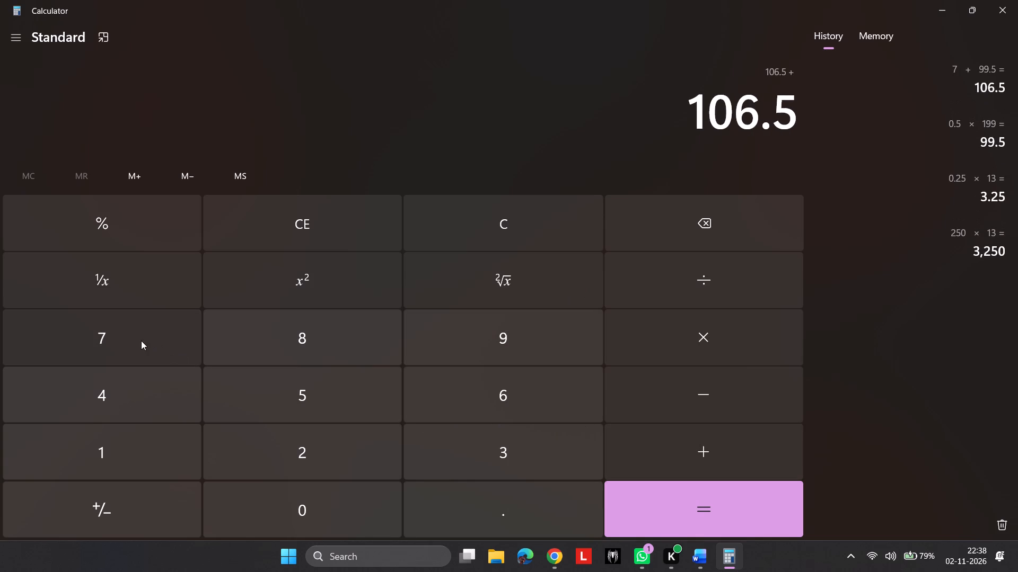
{"action": "left_click", "coordinate": [473, 461]}
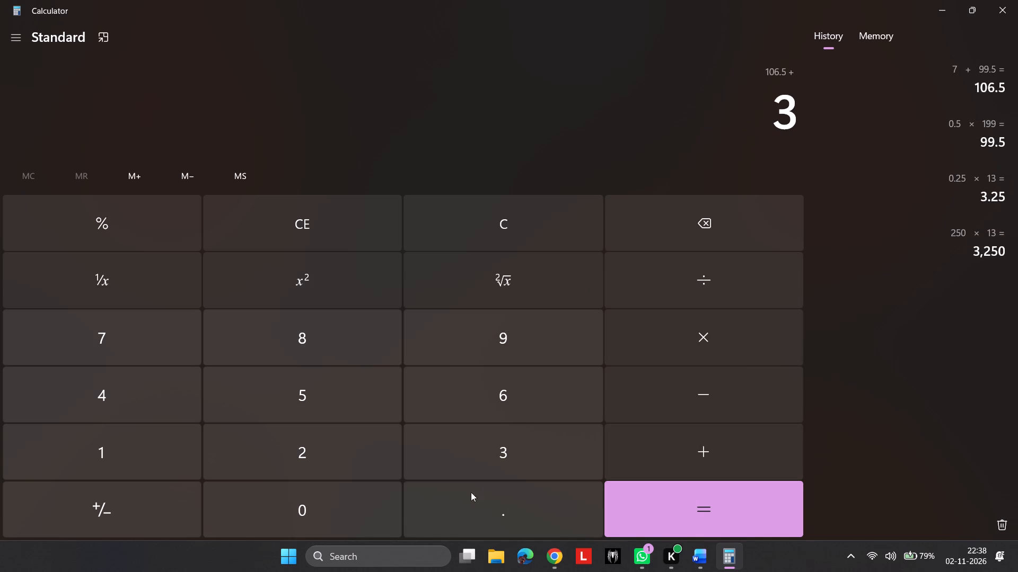
{"action": "left_click", "coordinate": [464, 501]}
{"action": "left_click", "coordinate": [370, 445]}
{"action": "left_click", "coordinate": [358, 398]}
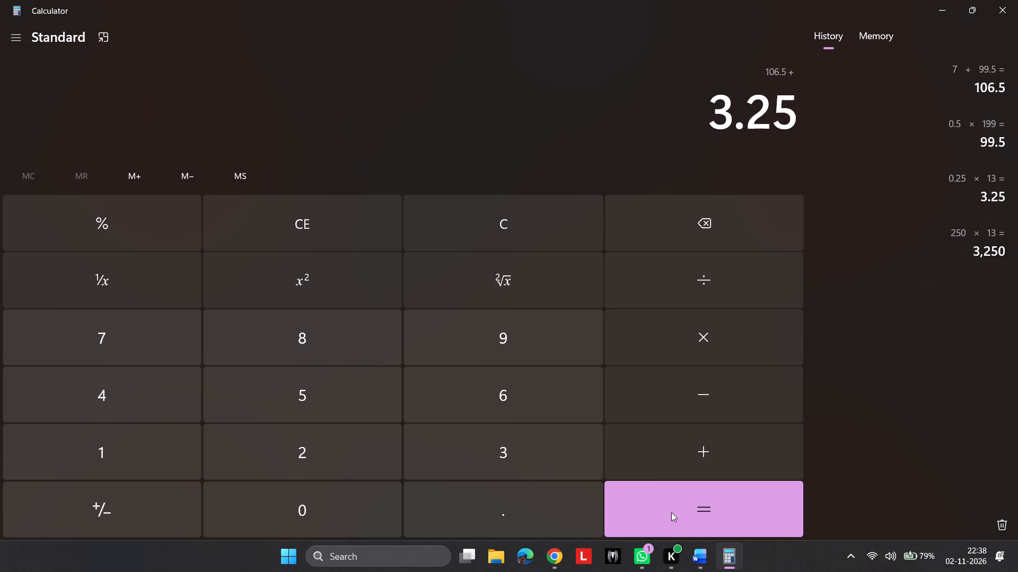
{"action": "left_click", "coordinate": [671, 512]}
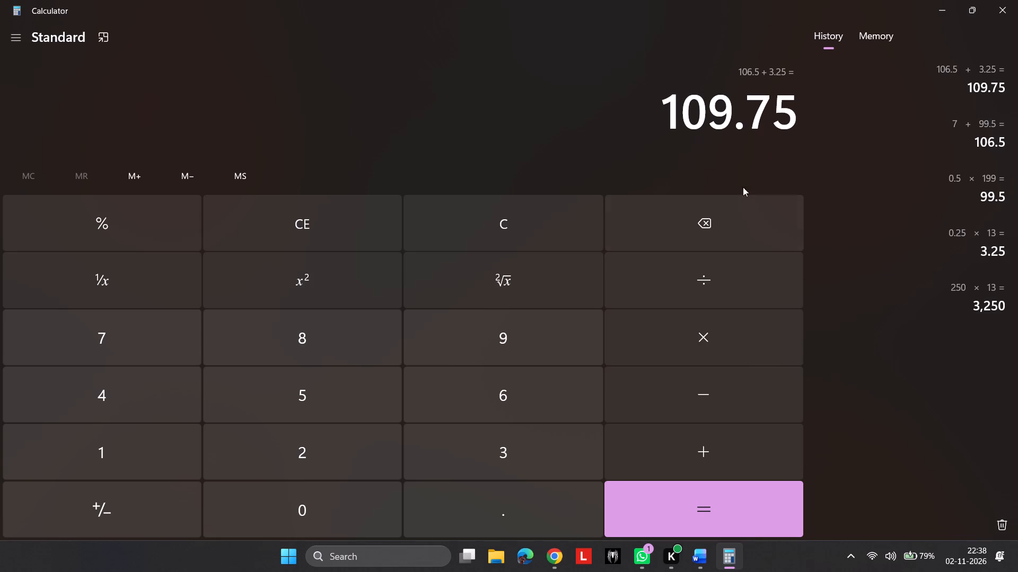
Clear the calculation and place Calculator as a small window beside the sweets table in the spreadsheet.
{"action": "triple_click", "coordinate": [489, 218]}
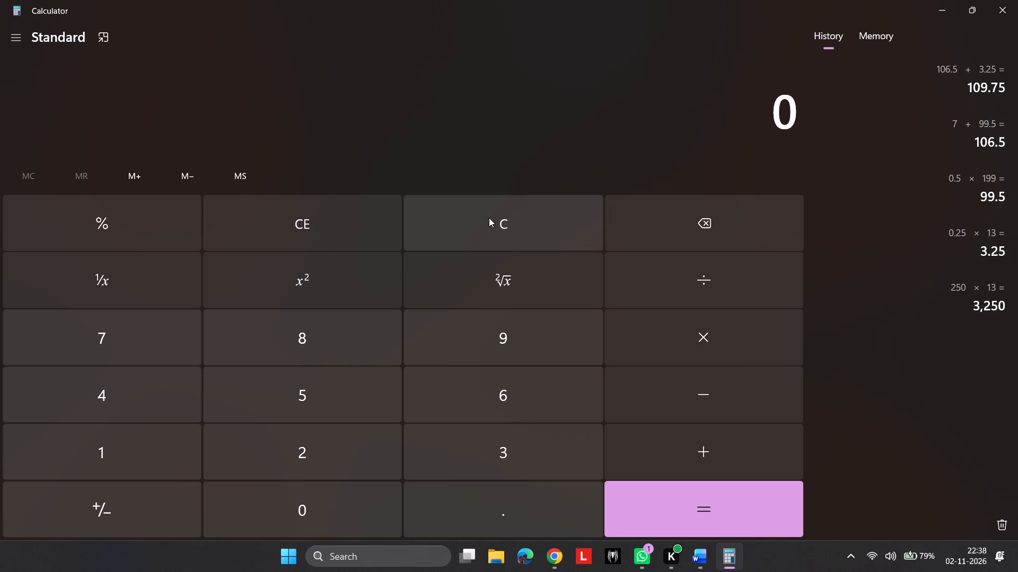
{"action": "left_click", "coordinate": [489, 218]}
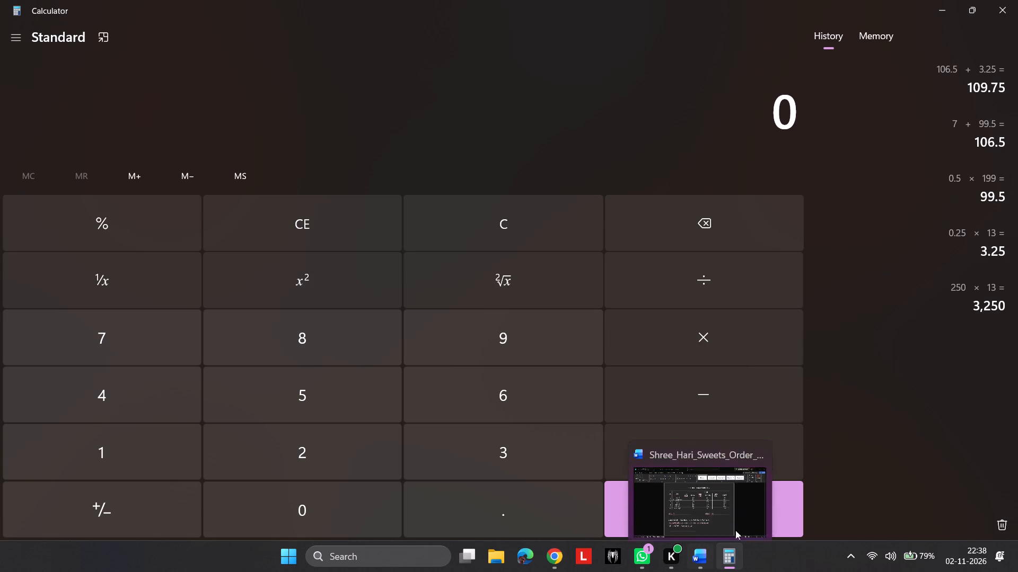
{"action": "left_click", "coordinate": [961, 6]}
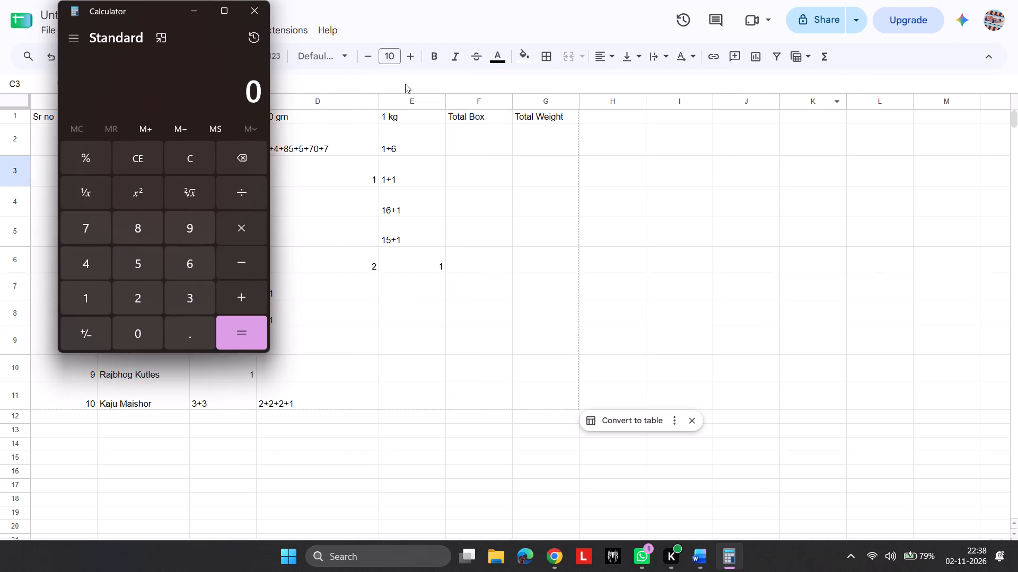
{"action": "left_click_drag", "start_coordinate": [147, 8], "coordinate": [745, 40]}
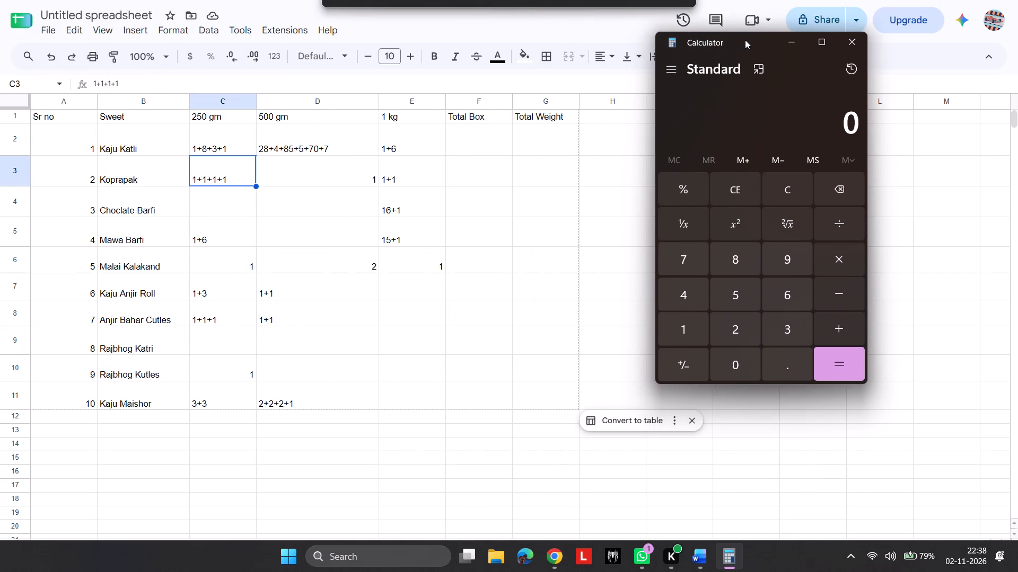
{"action": "left_click_drag", "start_coordinate": [745, 40], "coordinate": [745, 40]}
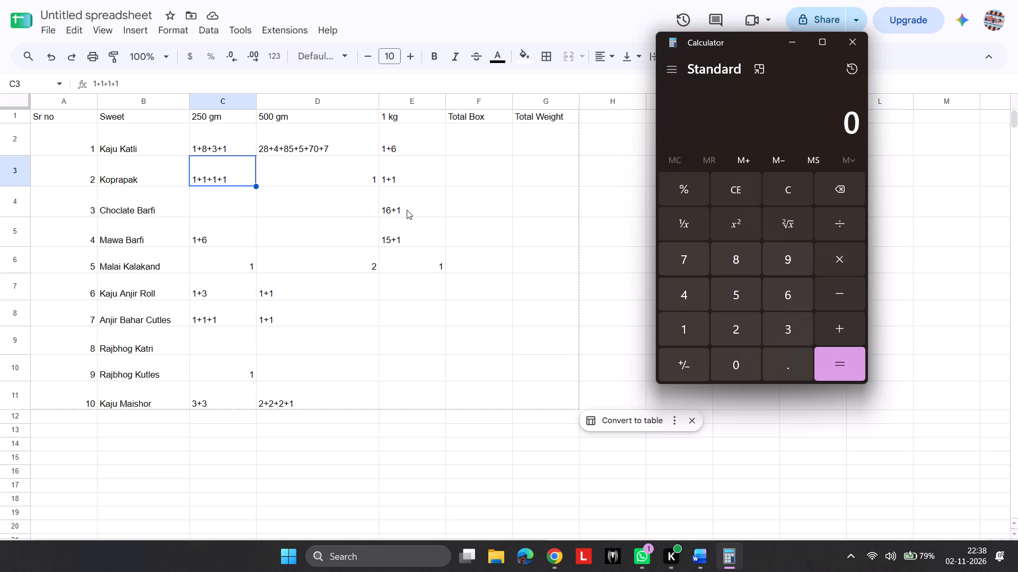
Calculate the Mawa Barfi 250 gm box weight as 0.250 × 7, check its 1 kg quantity, and clear the calculation.
{"action": "left_click", "coordinate": [786, 365]}
{"action": "left_click", "coordinate": [736, 327]}
{"action": "left_click", "coordinate": [739, 300]}
{"action": "left_click", "coordinate": [738, 353]}
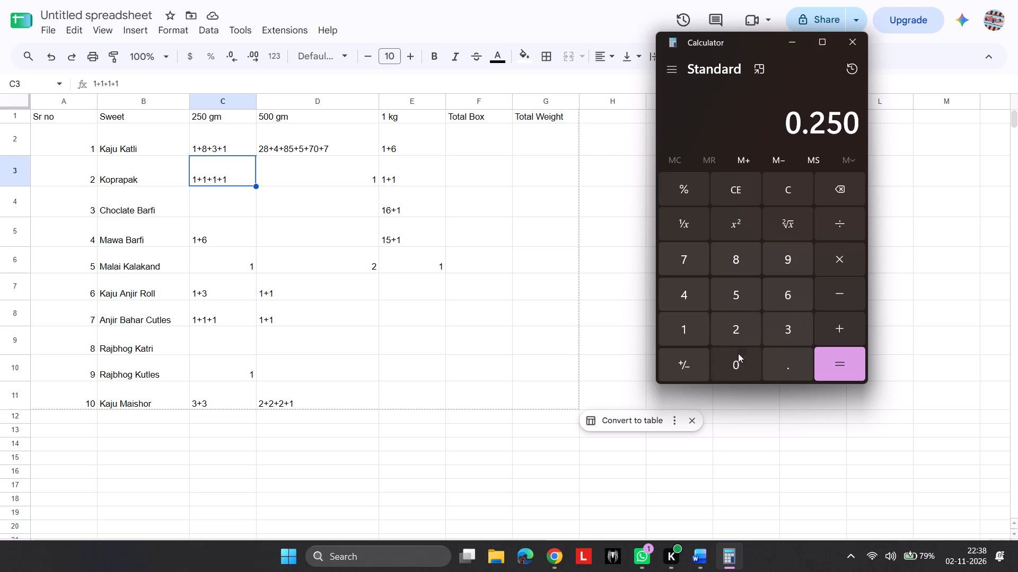
{"action": "left_click", "coordinate": [855, 249]}
{"action": "left_click", "coordinate": [684, 253]}
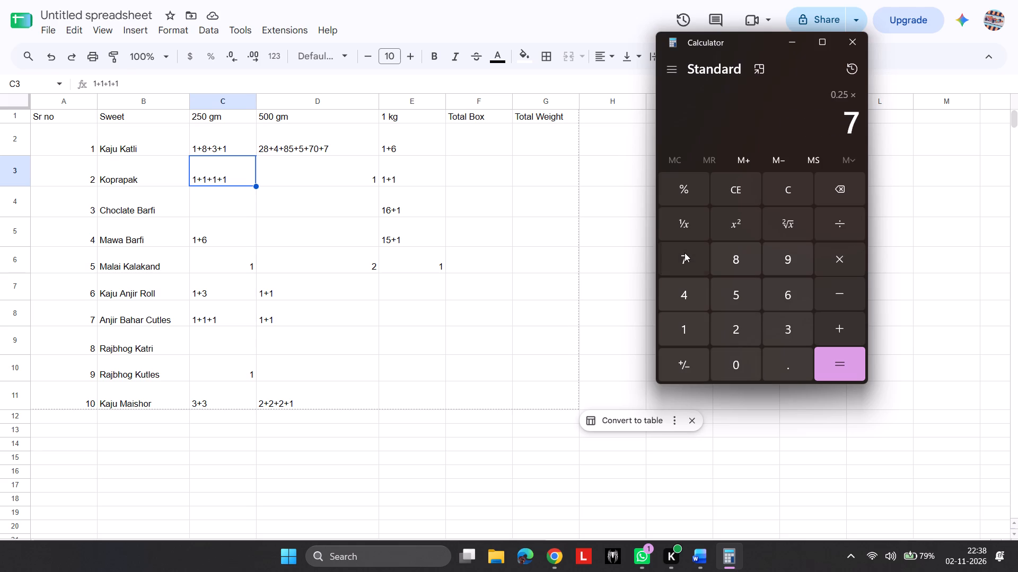
{"action": "left_click", "coordinate": [845, 373]}
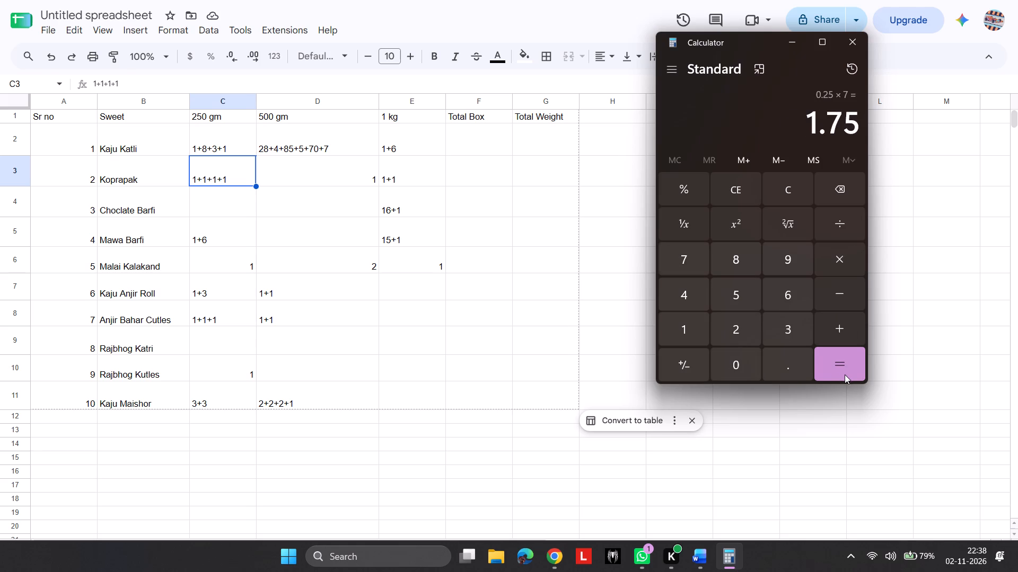
{"action": "left_click", "coordinate": [415, 232]}
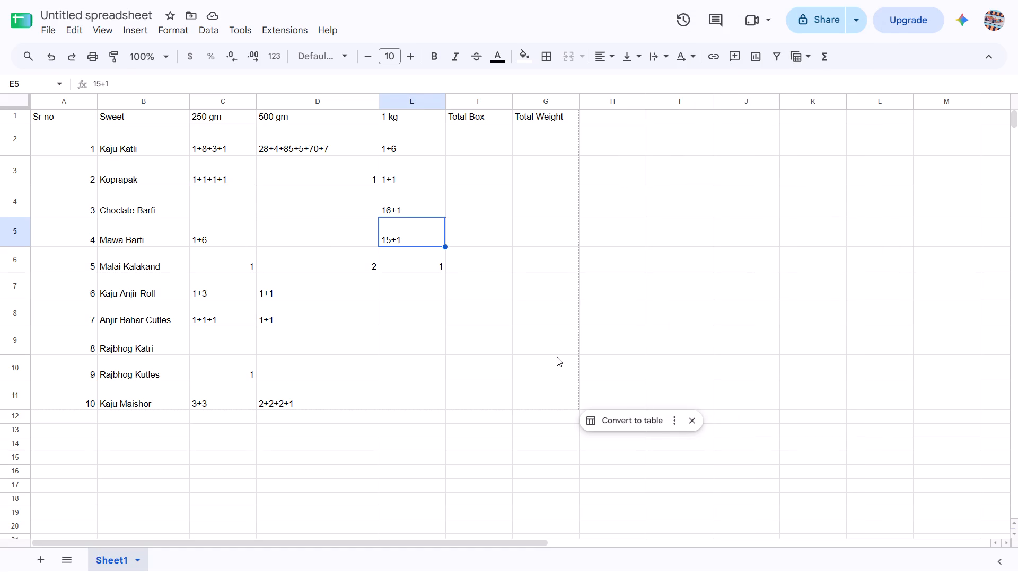
{"action": "key", "text": "alt+Tab"}
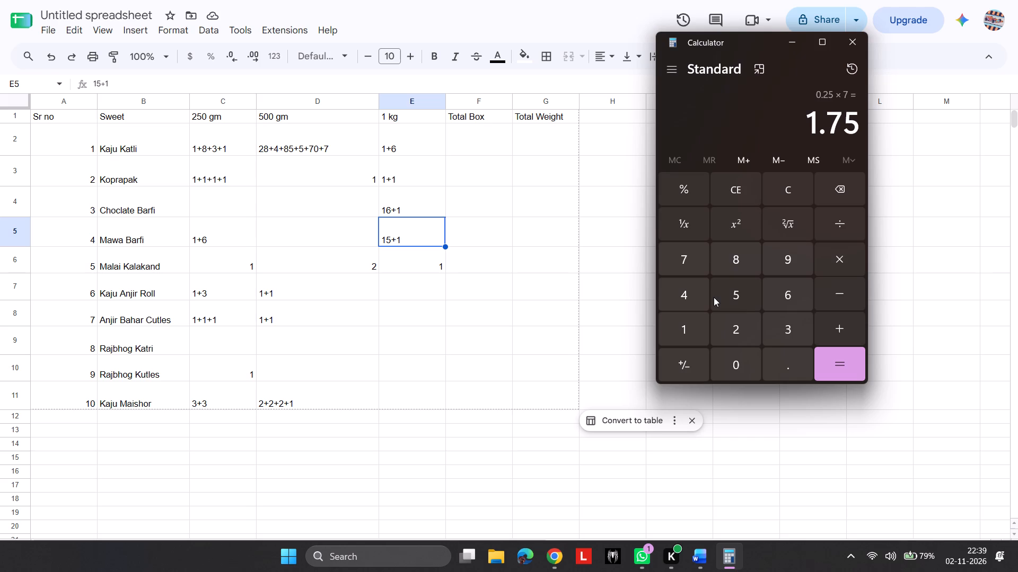
{"action": "left_click", "coordinate": [778, 192]}
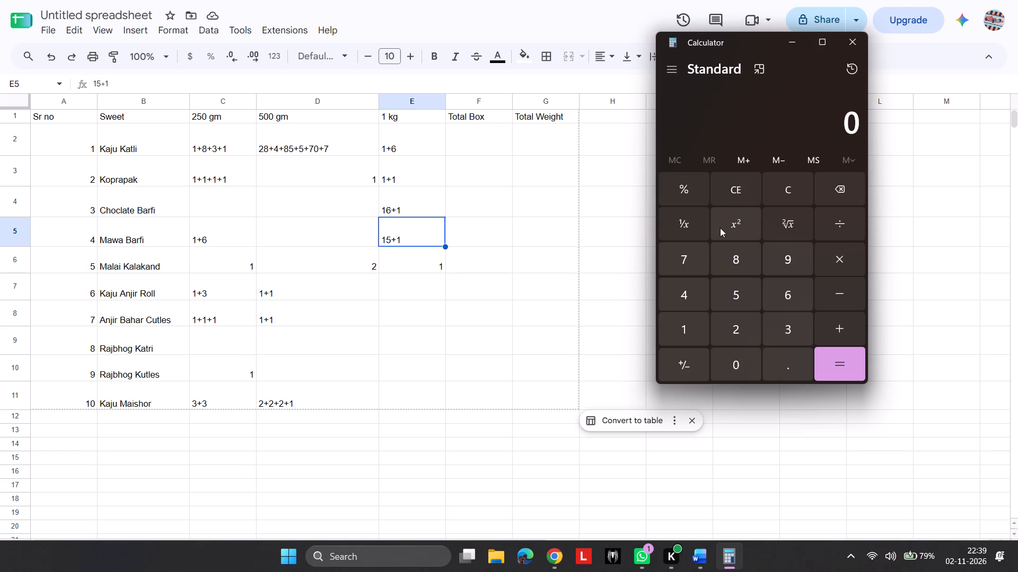
Check the Kaju Anjir Roll 250 gm quantity in the spreadsheet and return to Calculator.
{"action": "left_click", "coordinate": [231, 292]}
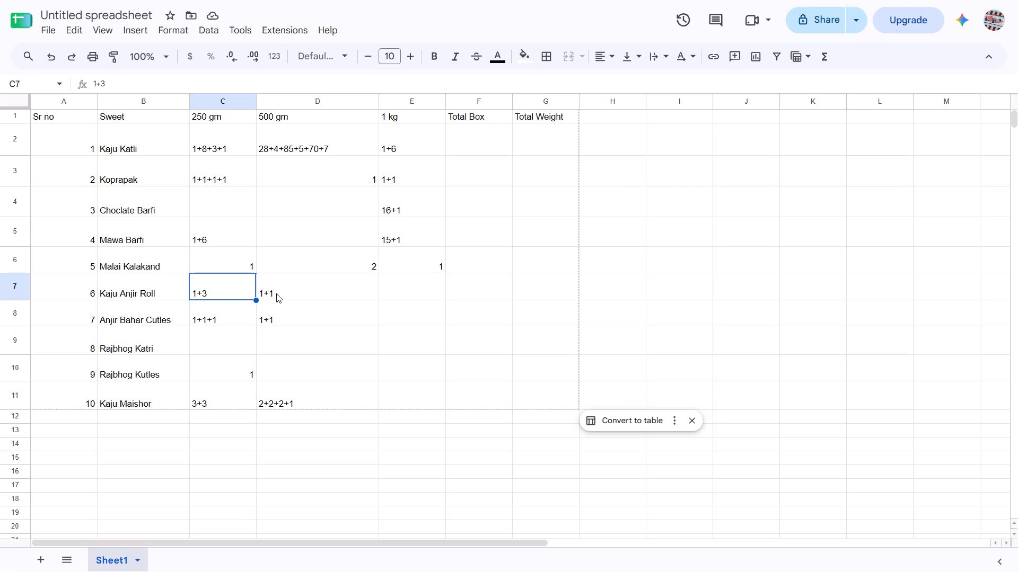
{"action": "key", "text": "alt+Tab"}
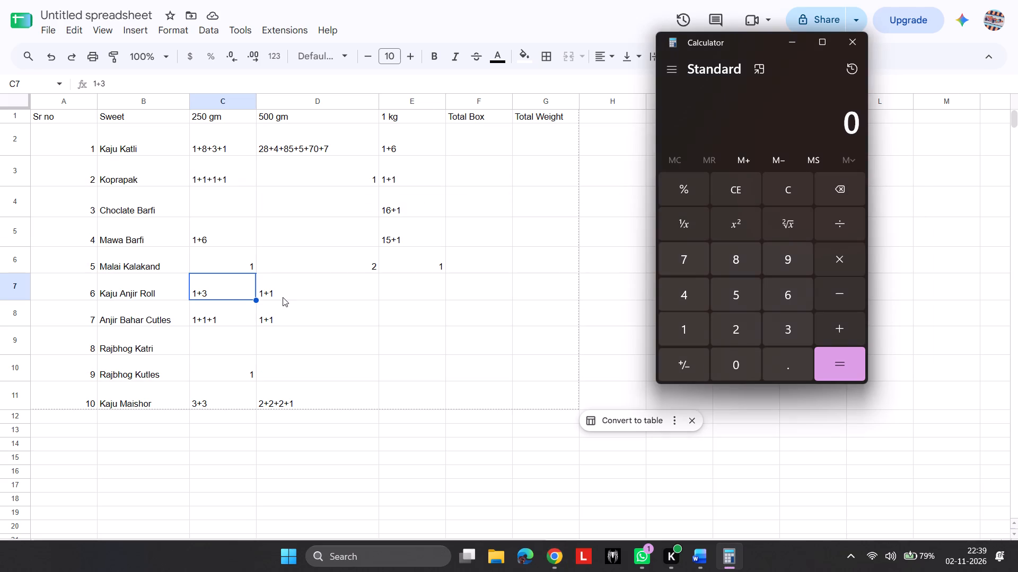
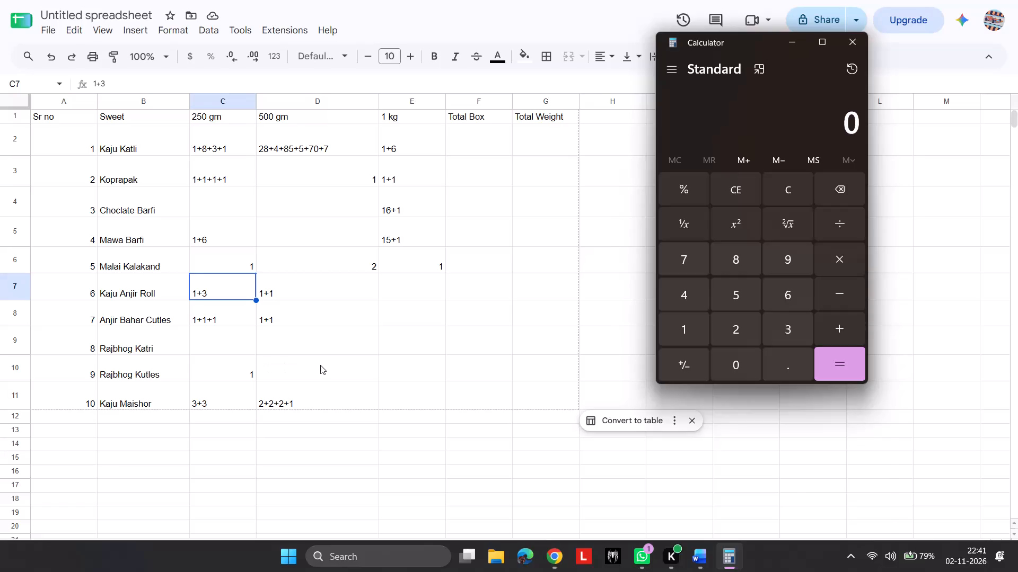
Return to the spreadsheet and enter 2 as the 500 gm quantity for Rajbhog Kutles.
{"action": "left_click", "coordinate": [320, 365]}
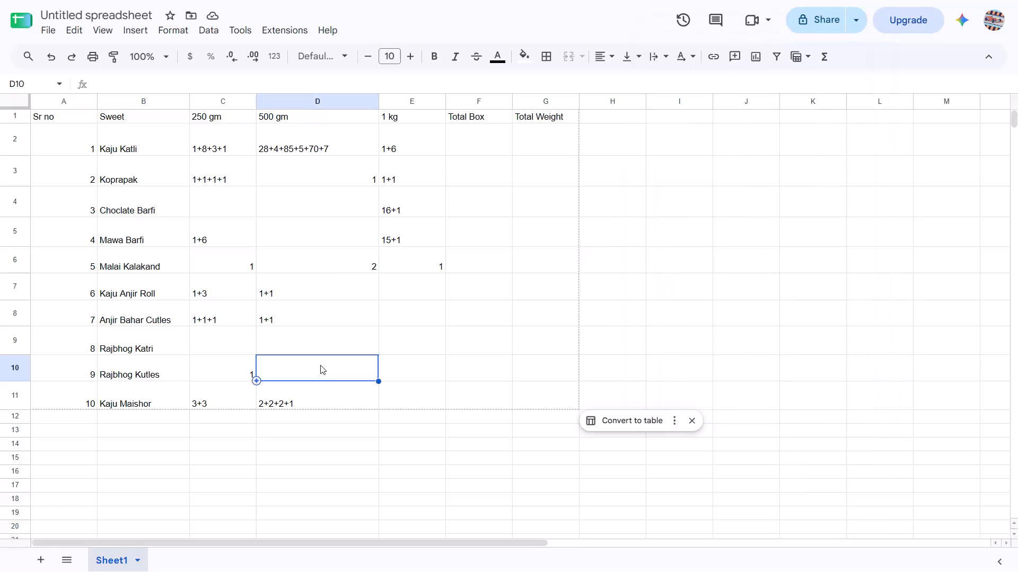
{"action": "key", "text": "2"}
{"action": "left_click", "coordinate": [406, 372]}
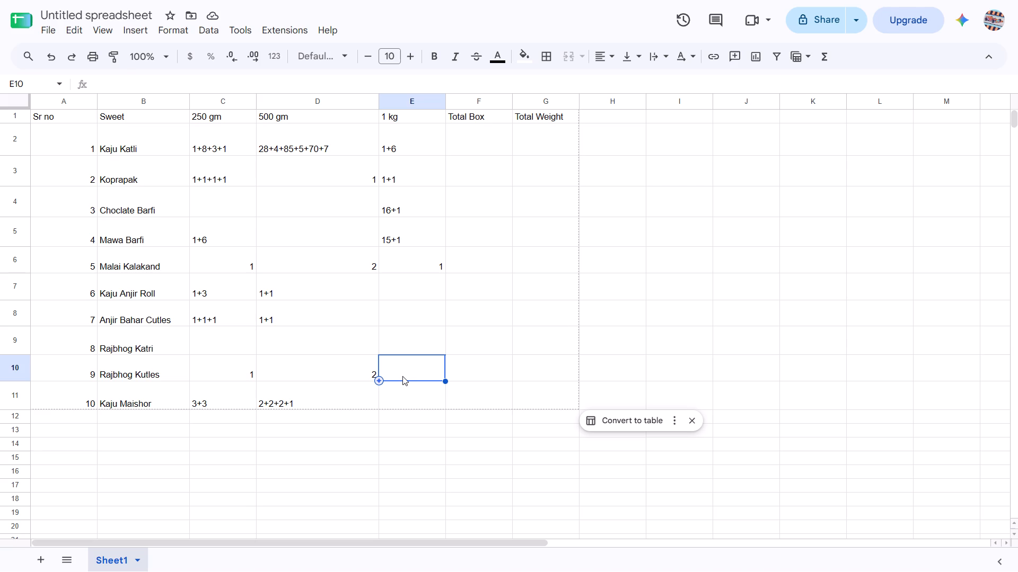
{"action": "left_click", "coordinate": [354, 377]}
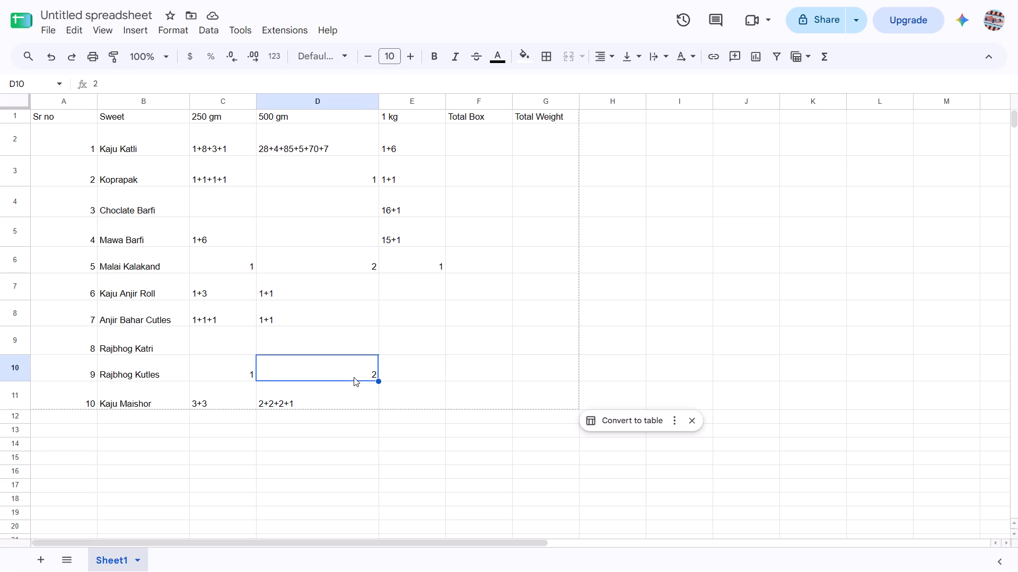
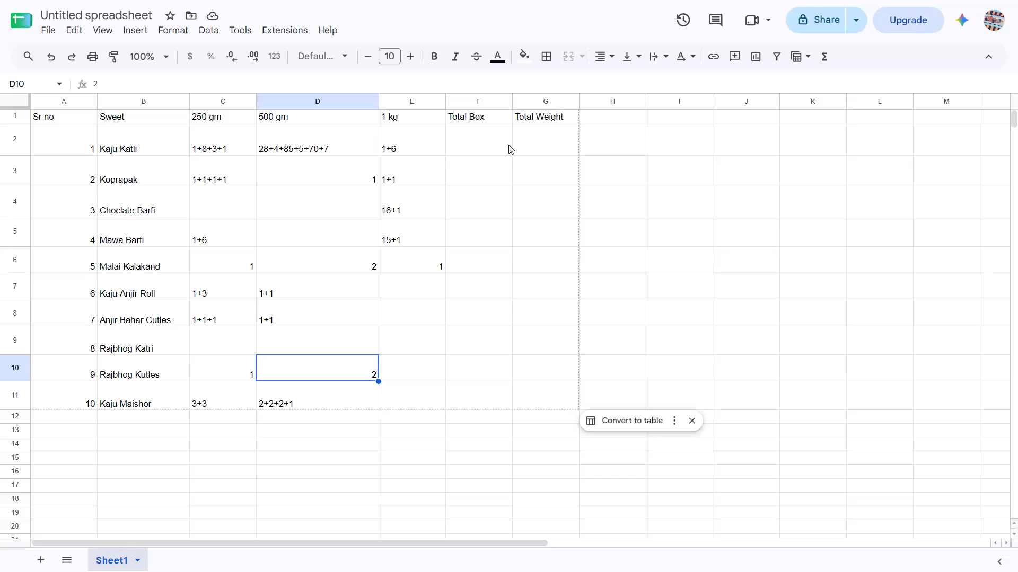
Select the Total Weight cell in the Kaju Katli row.
{"action": "left_click", "coordinate": [526, 144]}
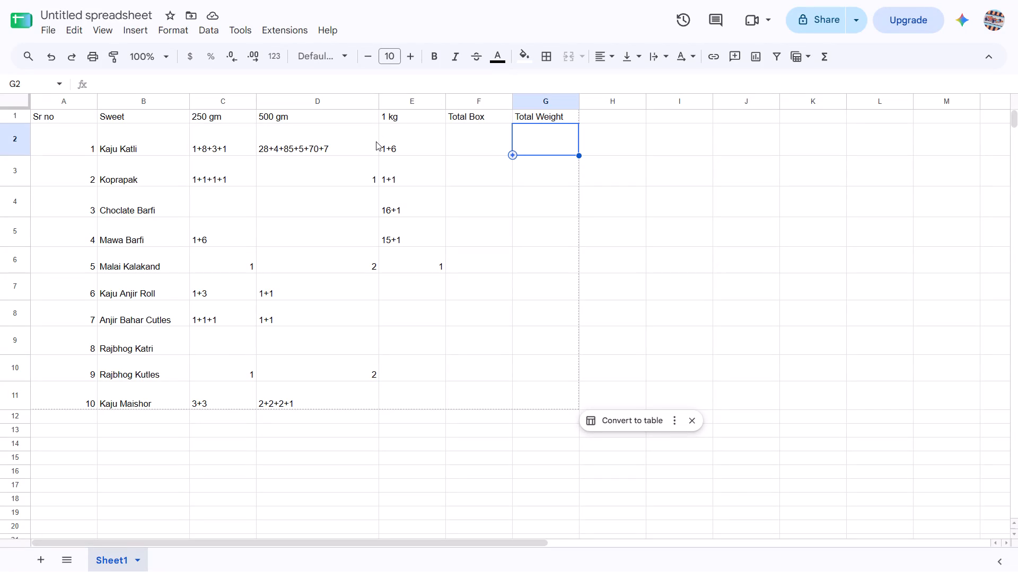
Rename the spreadsheet as Diwali Sweets and save it.
{"action": "double_click", "coordinate": [75, 14]}
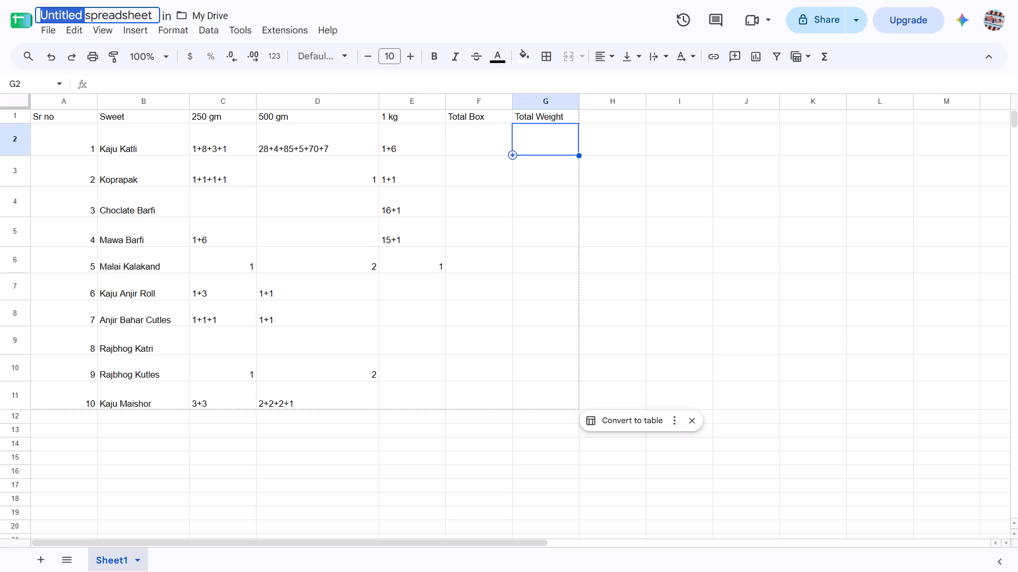
{"action": "key", "text": "ctrl+a"}
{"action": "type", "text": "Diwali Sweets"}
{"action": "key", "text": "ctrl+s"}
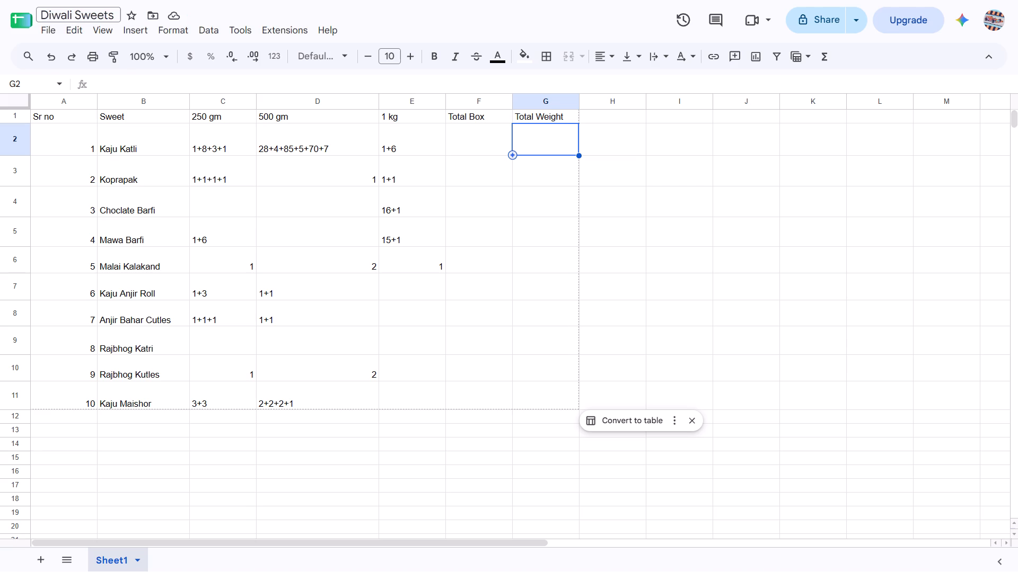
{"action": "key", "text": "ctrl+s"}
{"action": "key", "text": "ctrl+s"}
Leave the full-screen view and check the date in the system calendar.
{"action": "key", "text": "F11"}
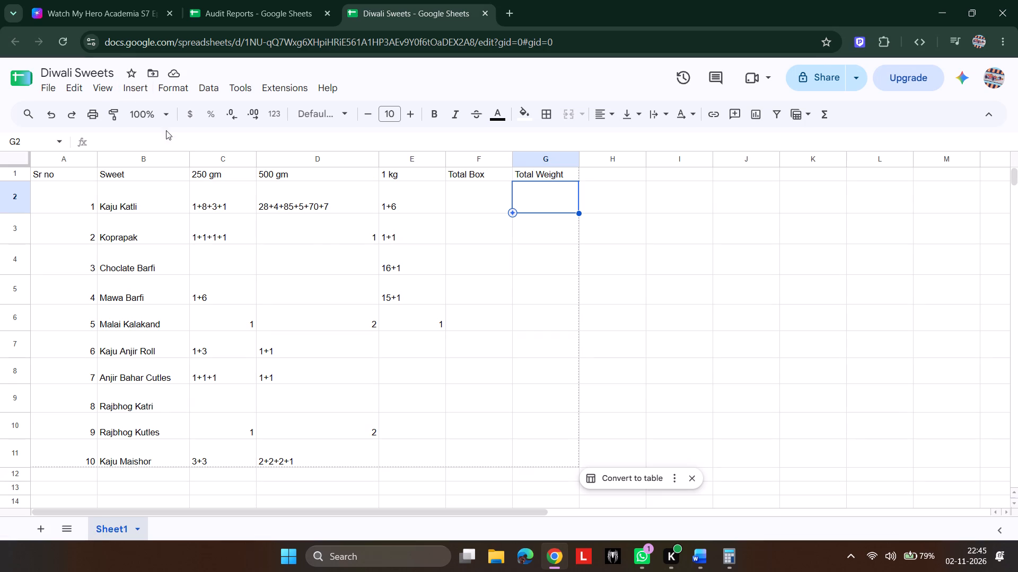
{"action": "left_click", "coordinate": [962, 553]}
{"action": "left_click", "coordinate": [961, 557]}
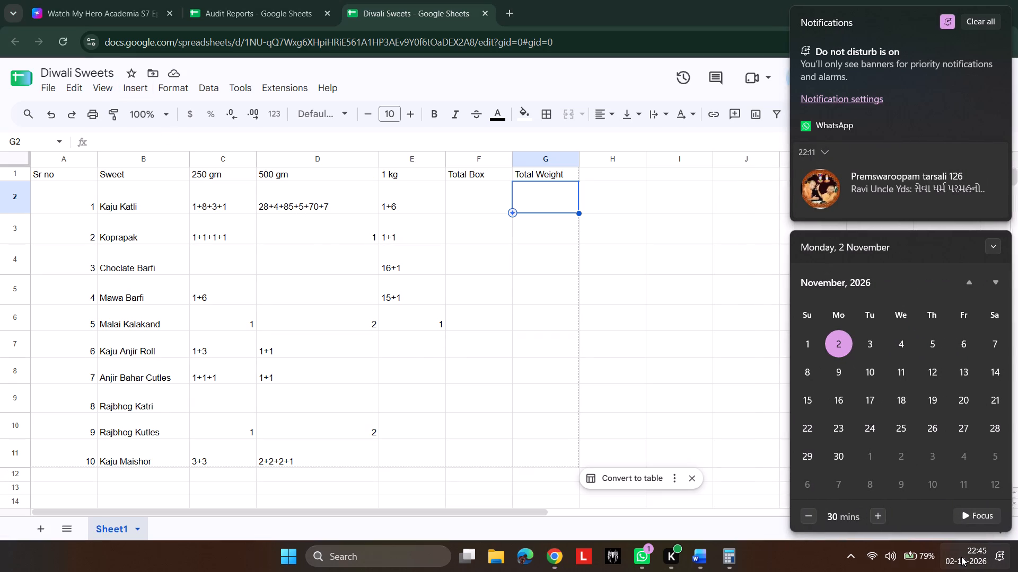
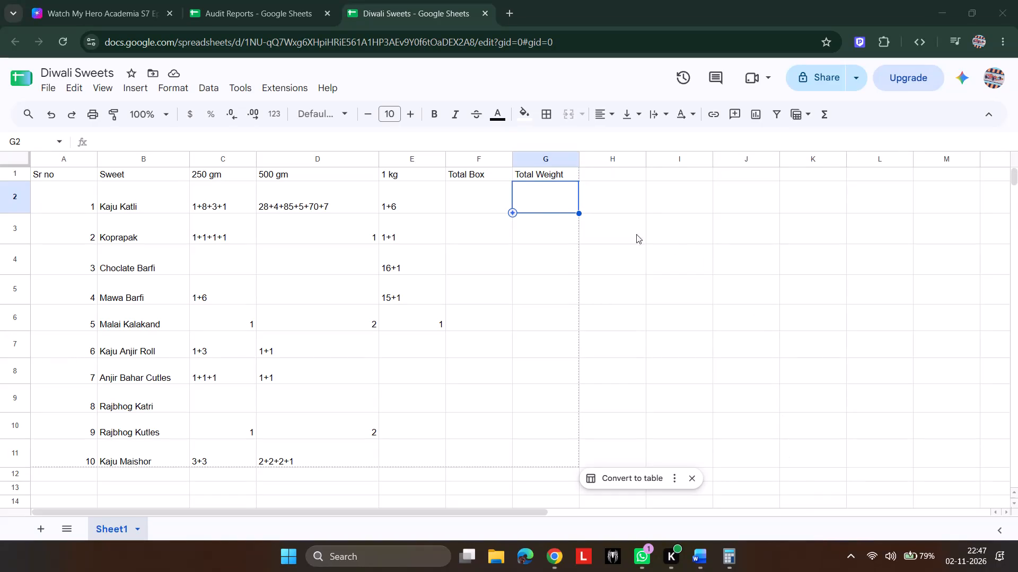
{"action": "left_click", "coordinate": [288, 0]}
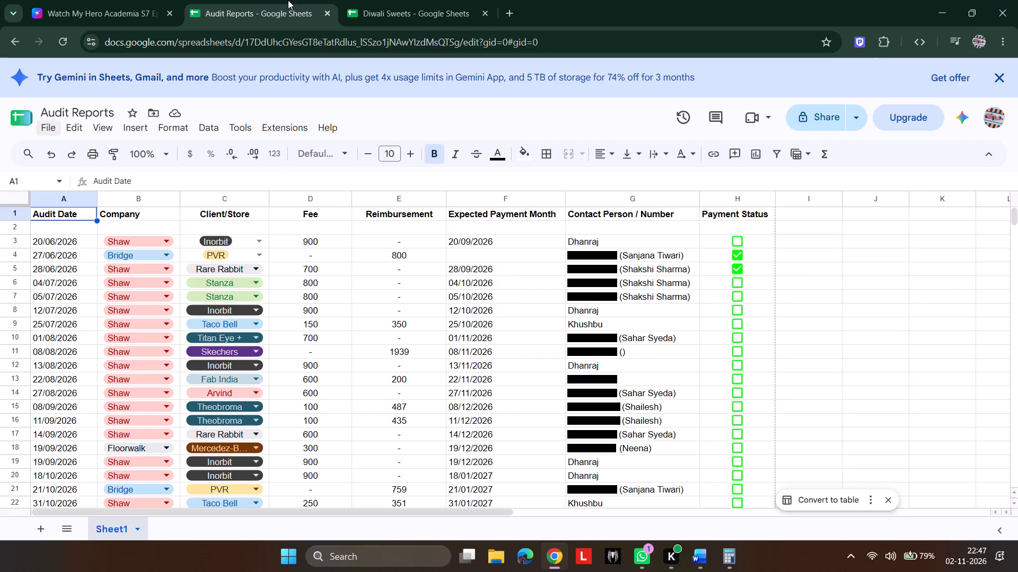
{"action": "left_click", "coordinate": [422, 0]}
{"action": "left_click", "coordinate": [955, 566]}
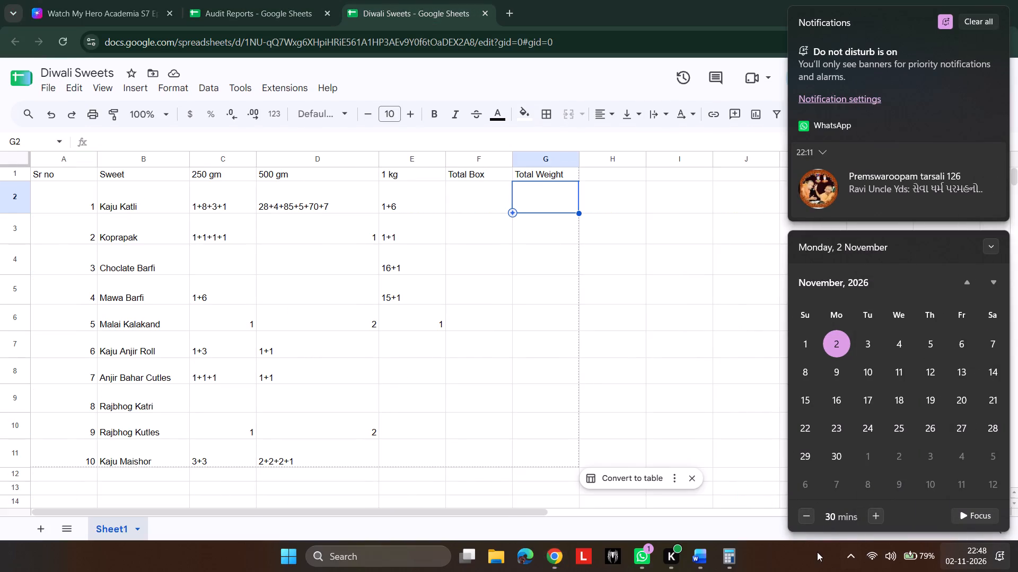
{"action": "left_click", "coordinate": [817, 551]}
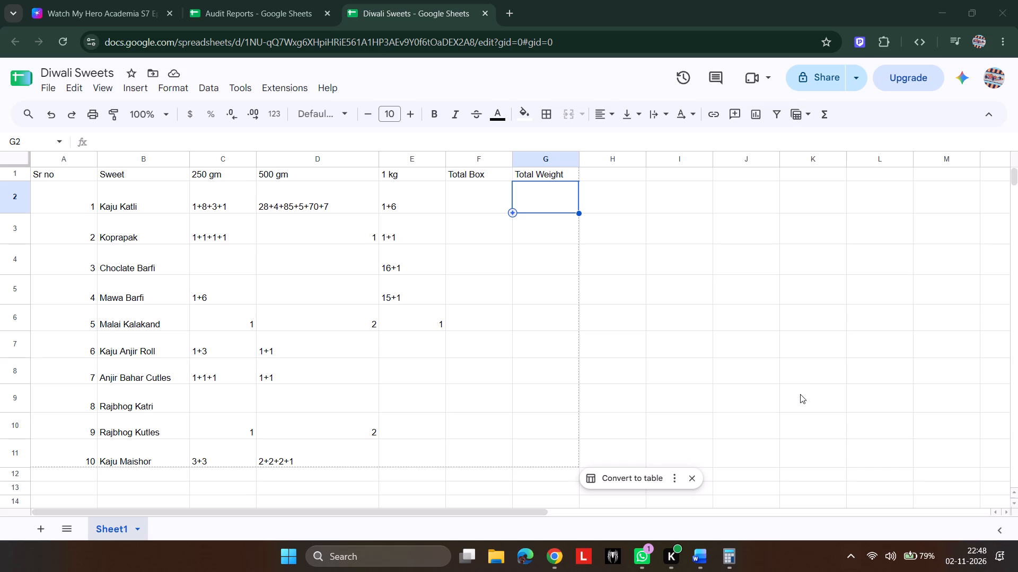
Add the note "order no 18 last" in cell B13 below the sweets table and save the spreadsheet.
{"action": "scroll", "coordinate": [800, 394], "scroll_direction": "down", "scroll_amount": 1}
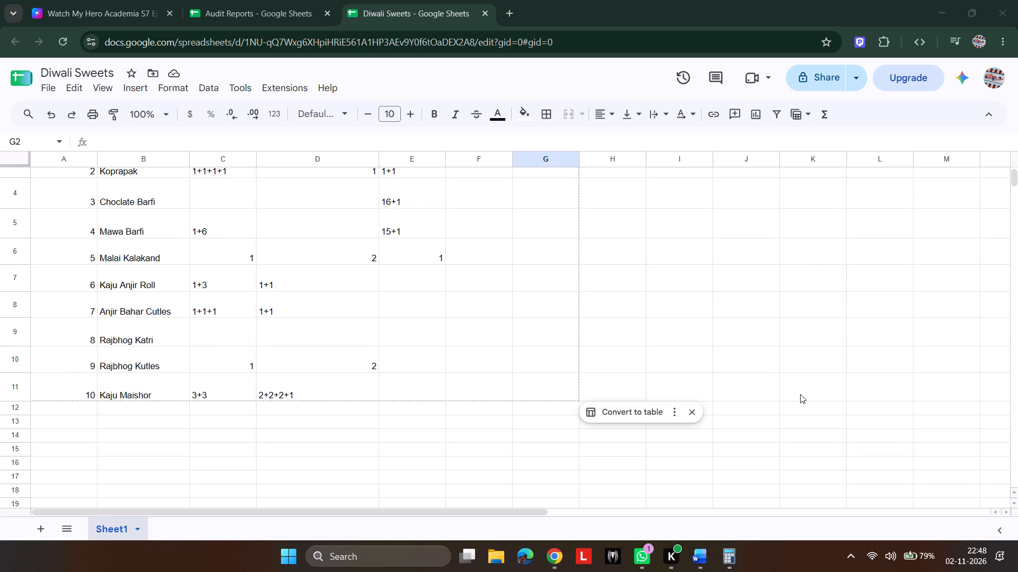
{"action": "left_click", "coordinate": [136, 428]}
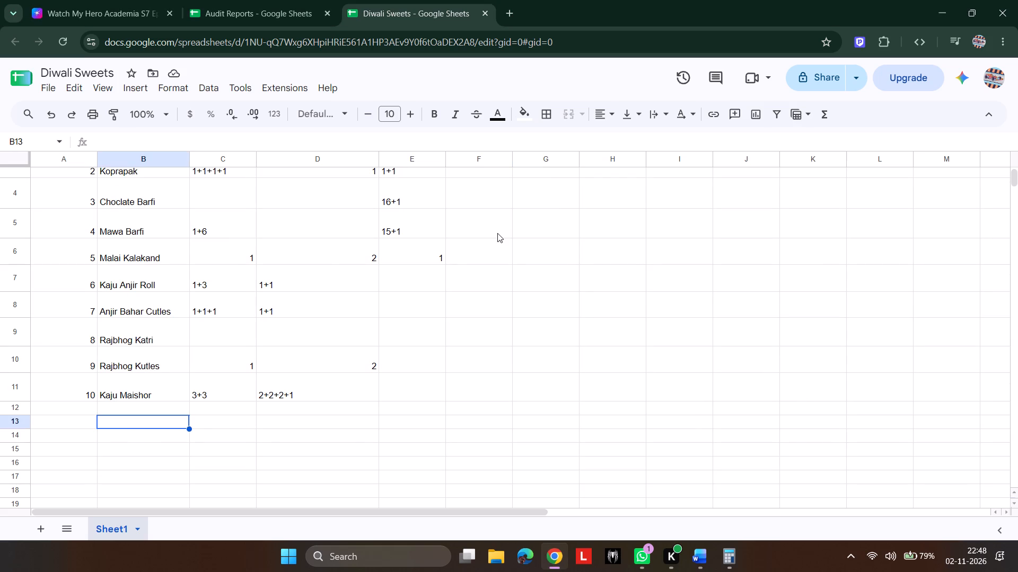
{"action": "type", "text": "od"}
{"action": "key", "text": "BackSpace"}
{"action": "type", "text": "rder"}
{"action": "key", "text": "space"}
{"action": "type", "text": "no 18 last"}
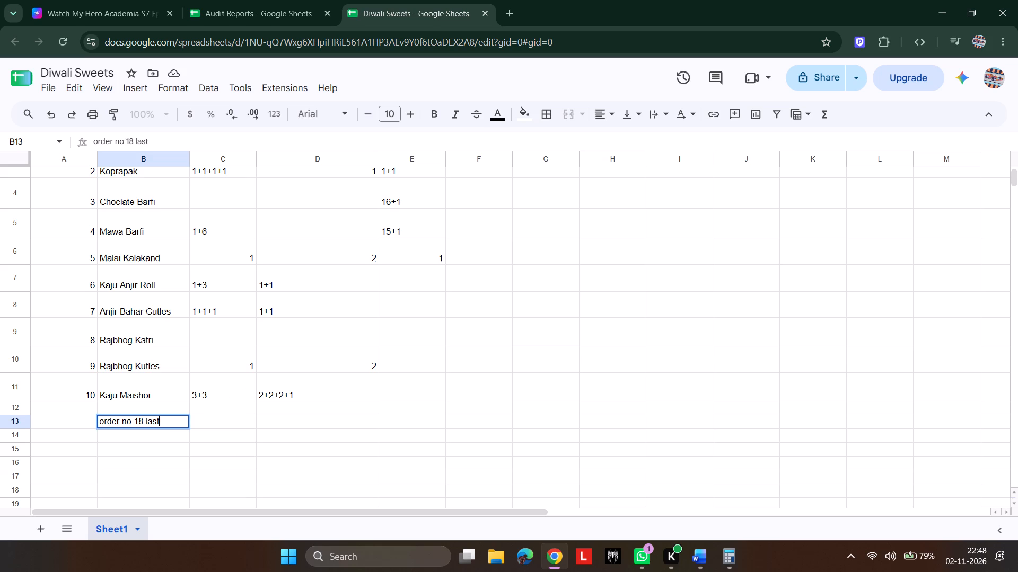
{"action": "left_click", "coordinate": [169, 444]}
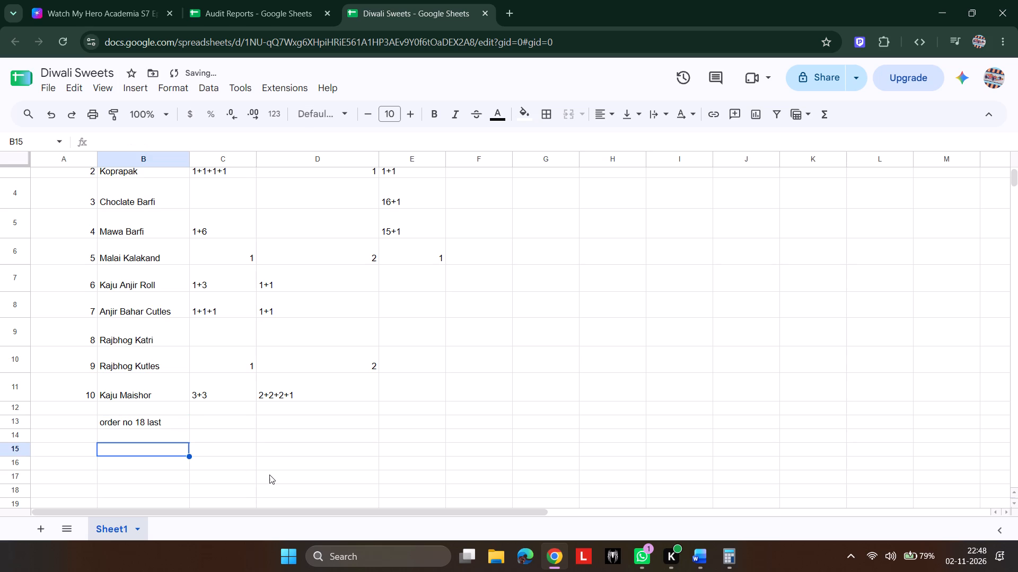
{"action": "key", "text": "ctrl+s"}
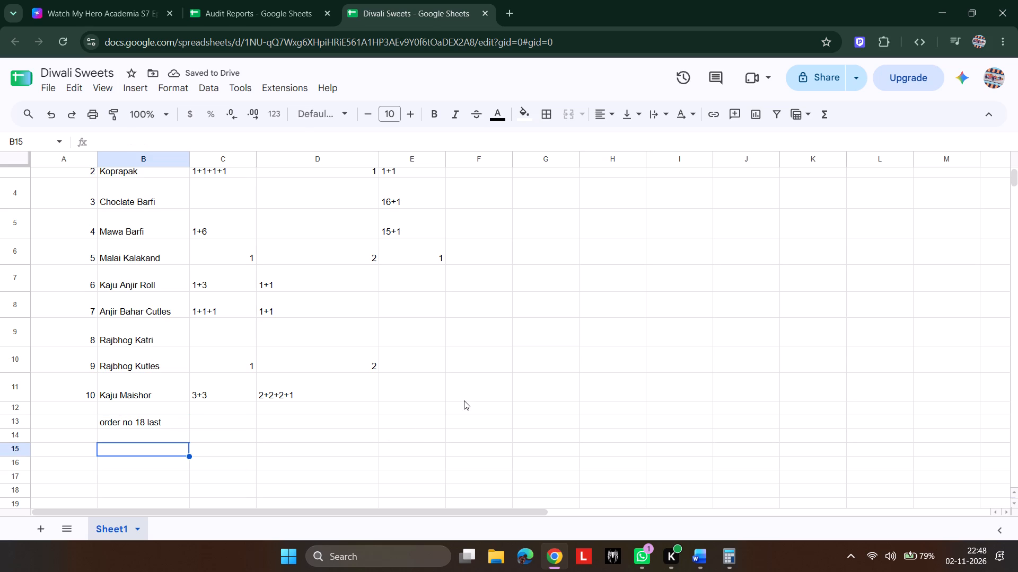